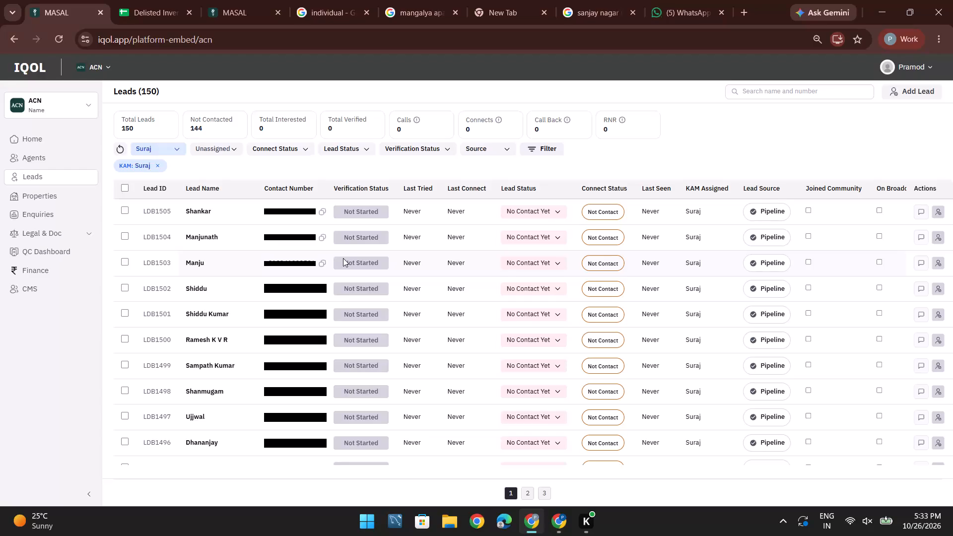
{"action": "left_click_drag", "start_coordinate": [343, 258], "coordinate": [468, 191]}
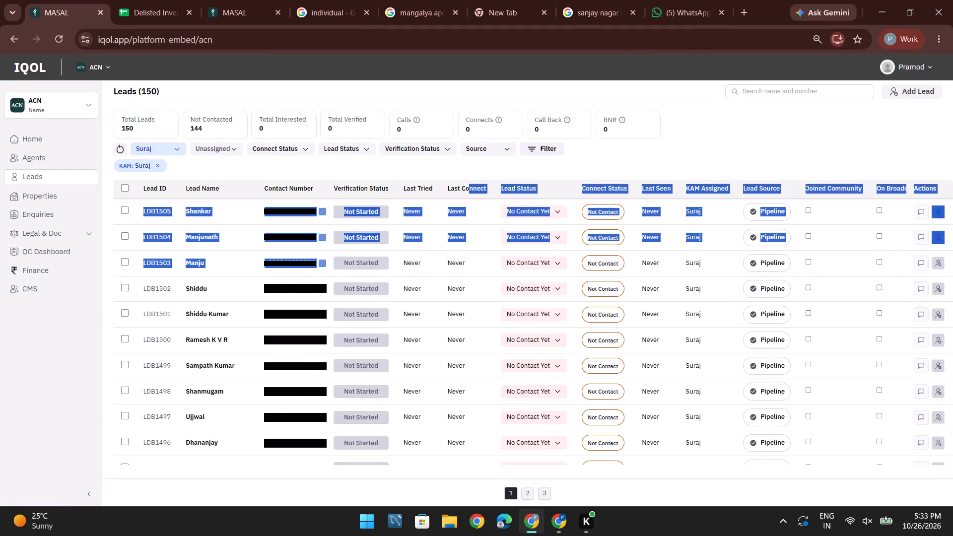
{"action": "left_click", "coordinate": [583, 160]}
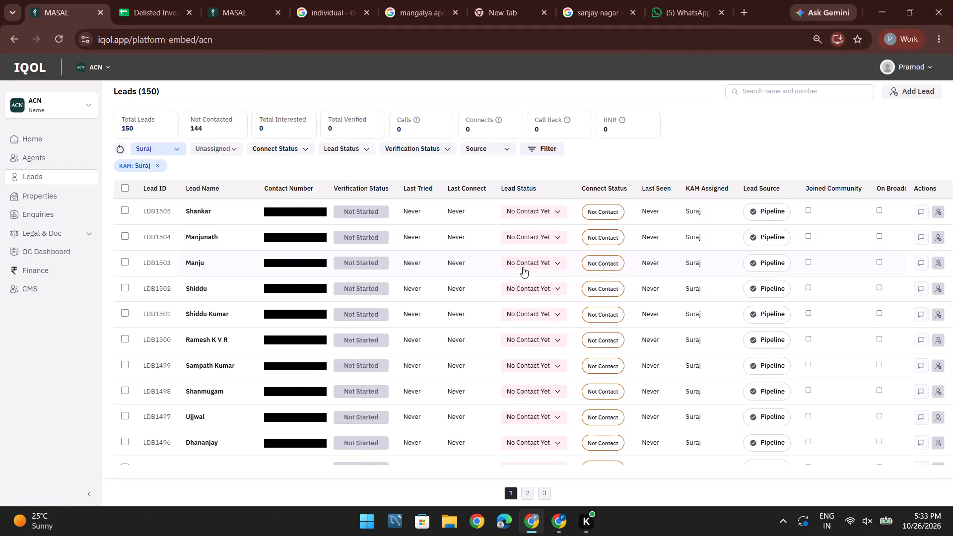
{"action": "scroll", "coordinate": [523, 267], "scroll_direction": "up", "scroll_amount": 2}
{"action": "scroll", "coordinate": [523, 267], "scroll_direction": "right", "scroll_amount": 1}
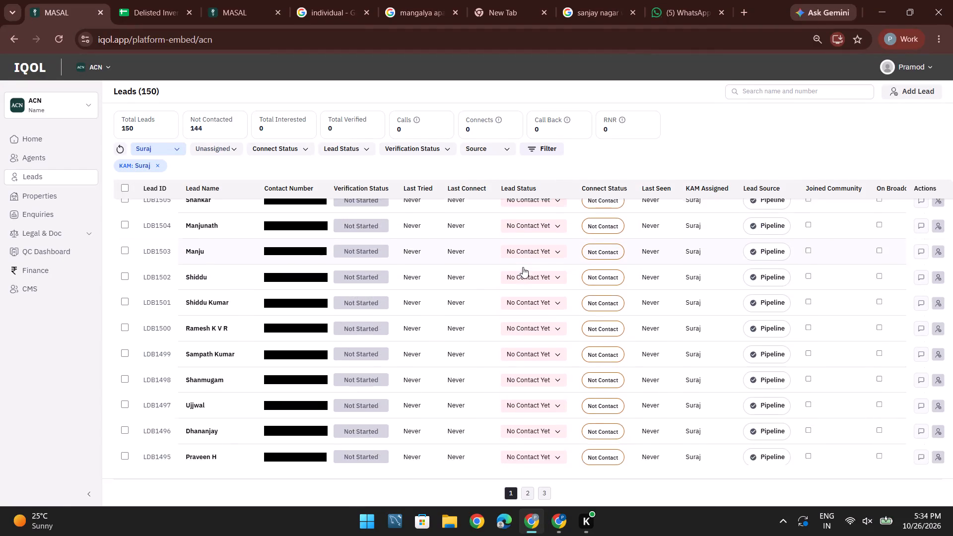
{"action": "scroll", "coordinate": [523, 267], "scroll_direction": "right", "scroll_amount": 1}
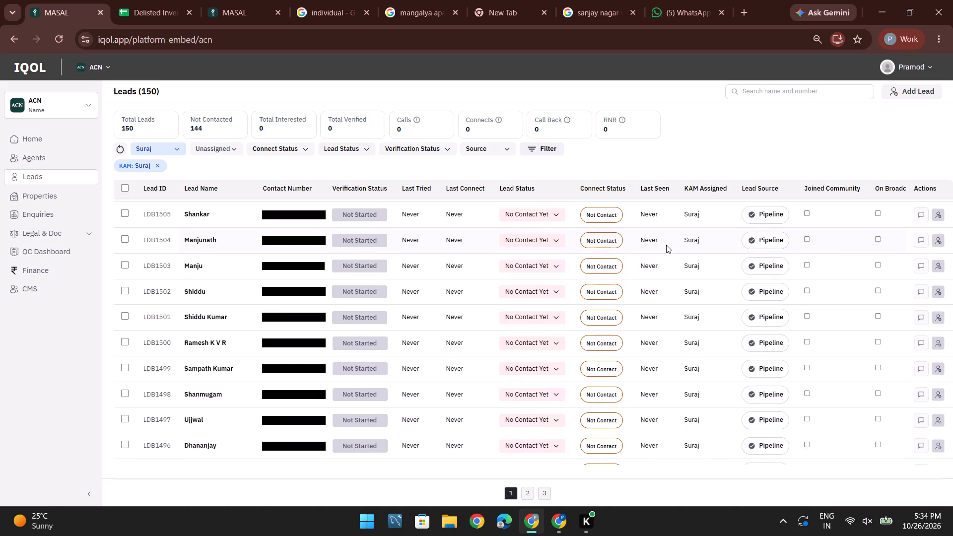
{"action": "left_click", "coordinate": [924, 215]}
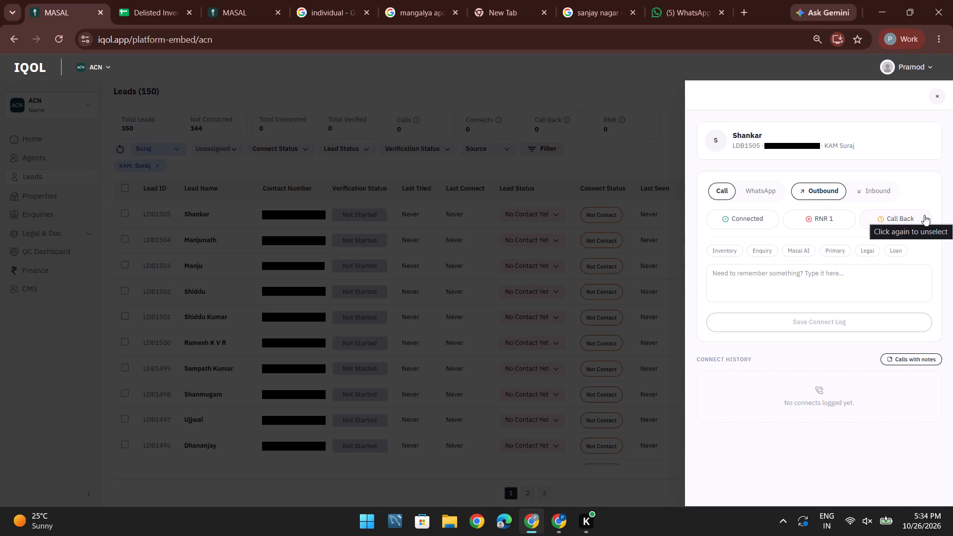
{"action": "left_click", "coordinate": [942, 97]}
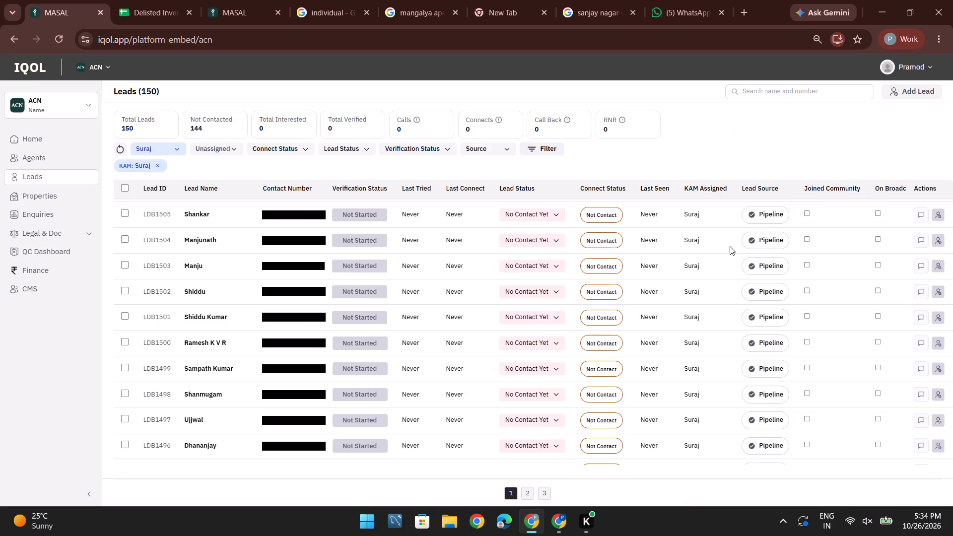
{"action": "left_click", "coordinate": [921, 216]}
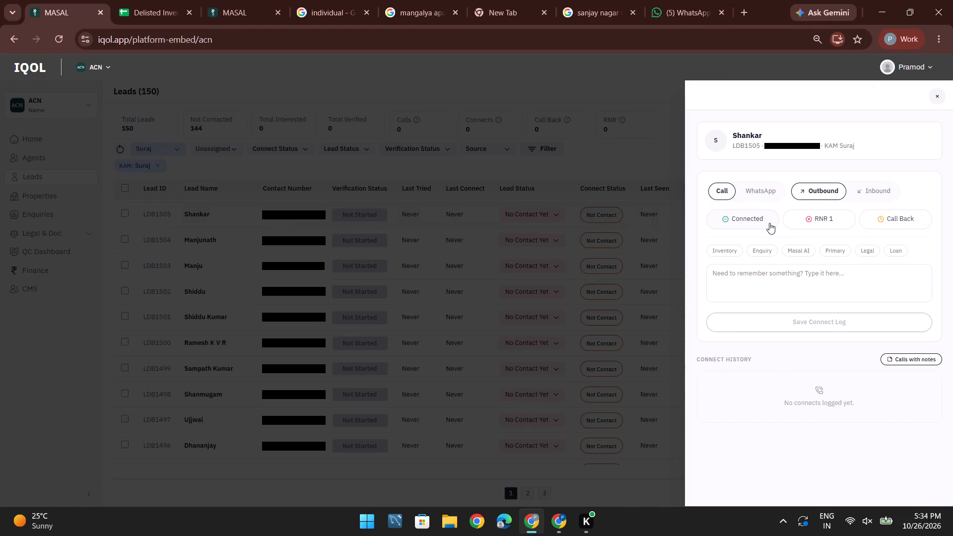
{"action": "left_click", "coordinate": [767, 223]}
{"action": "left_click", "coordinate": [777, 279]}
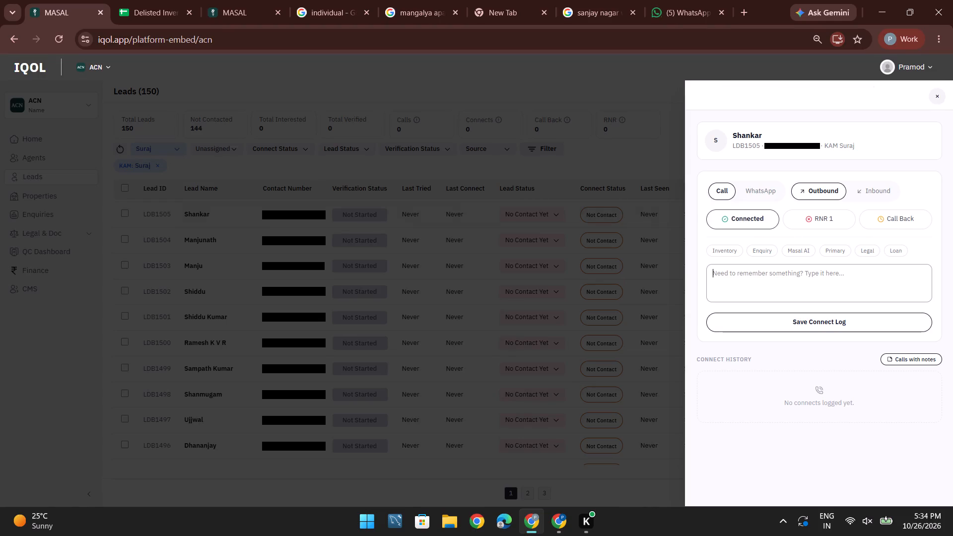
{"action": "type", "text": "not an agent"}
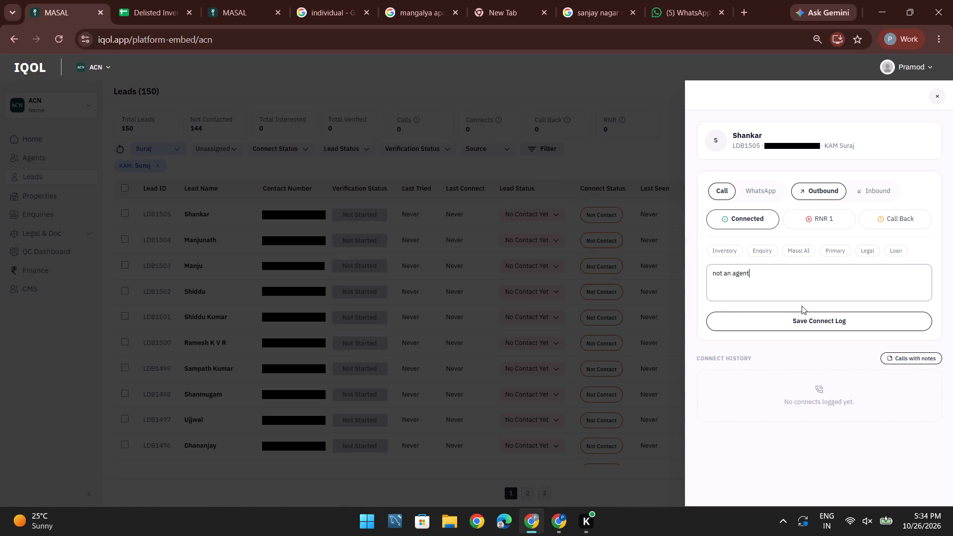
{"action": "left_click", "coordinate": [782, 321]}
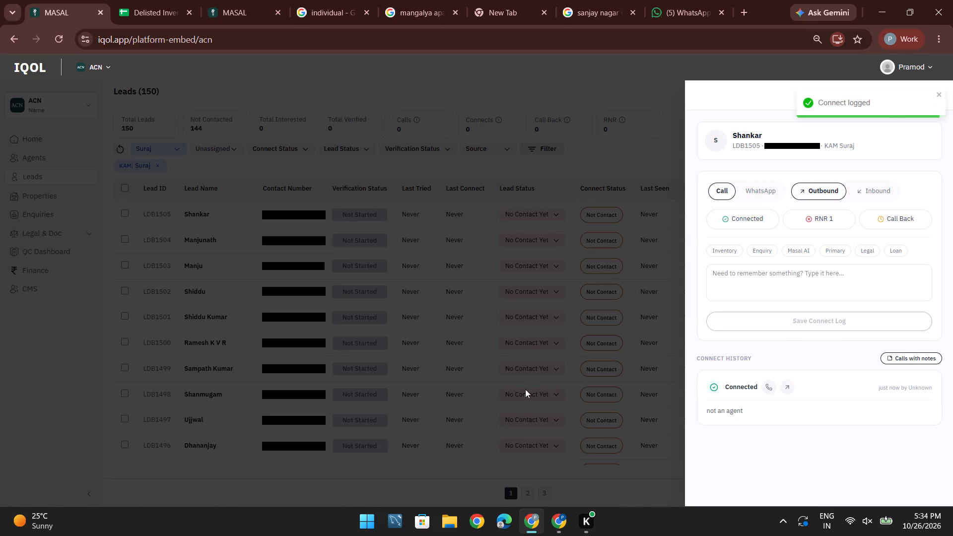
{"action": "left_click", "coordinate": [615, 487]}
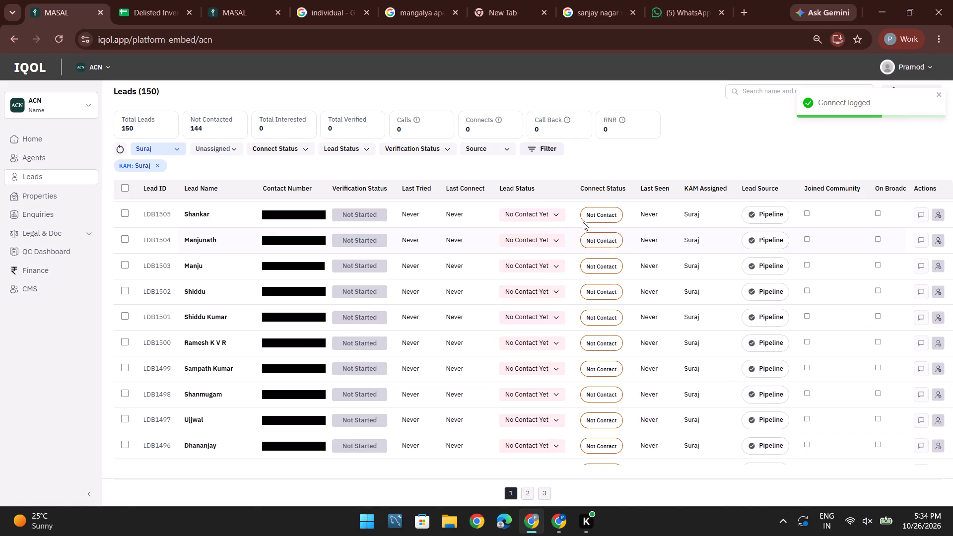
{"action": "left_click", "coordinate": [551, 217]}
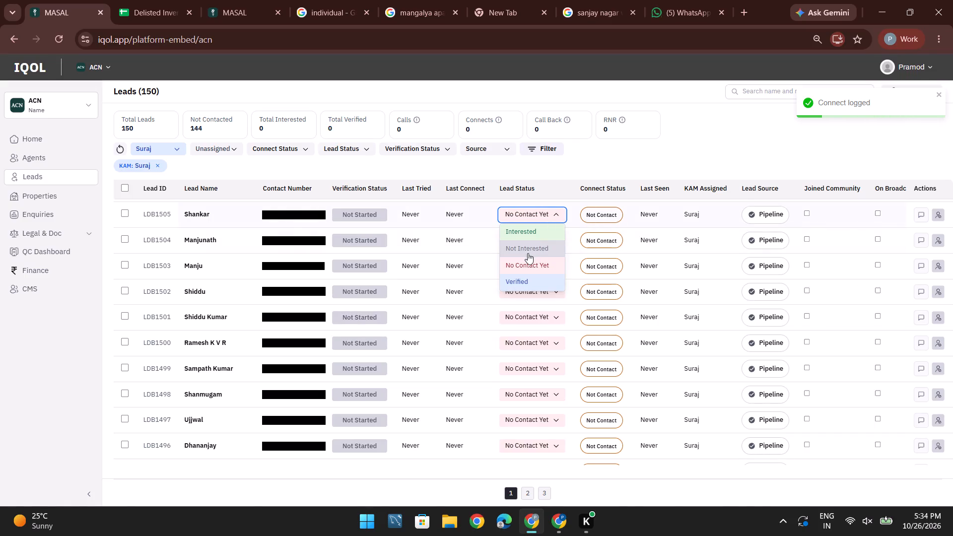
{"action": "left_click", "coordinate": [528, 253]}
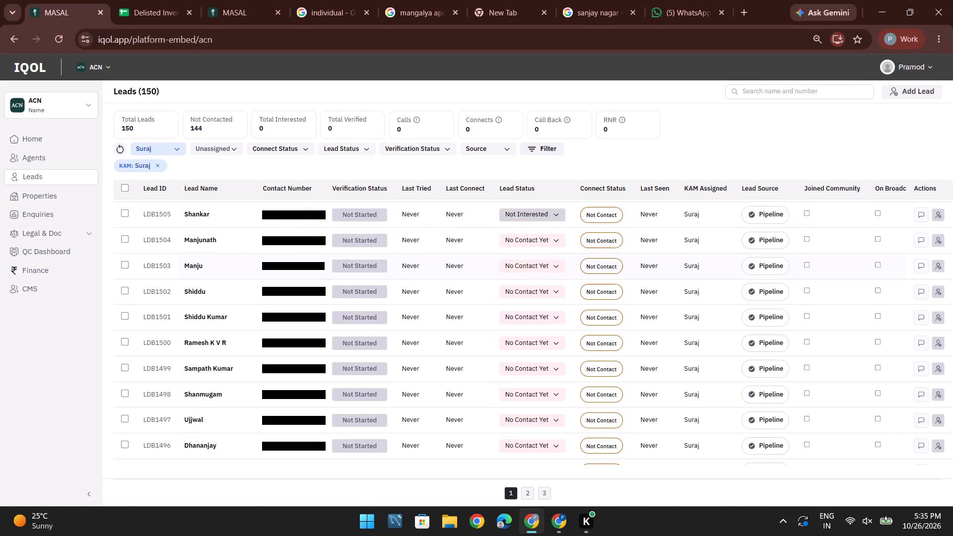
{"action": "scroll", "coordinate": [690, 266], "scroll_direction": "right", "scroll_amount": 1}
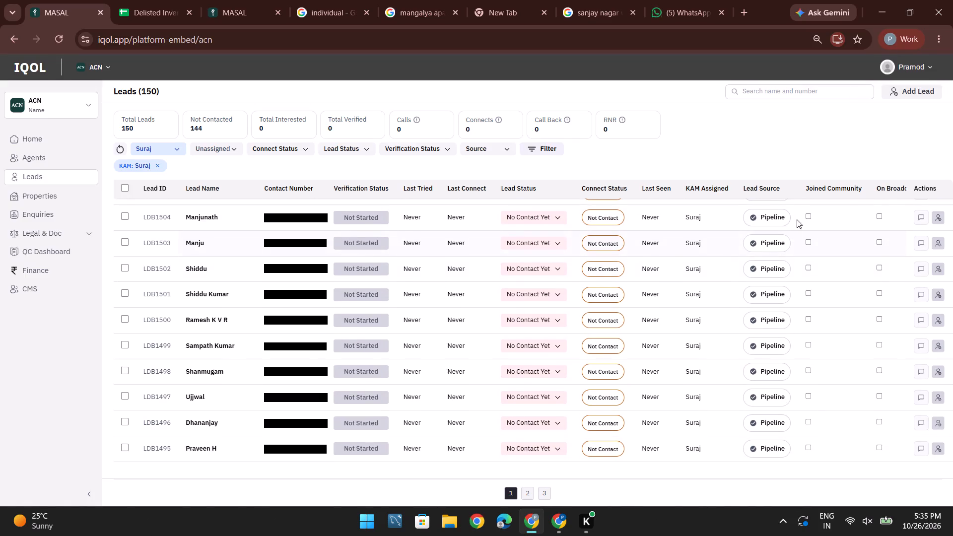
{"action": "left_click", "coordinate": [923, 214]}
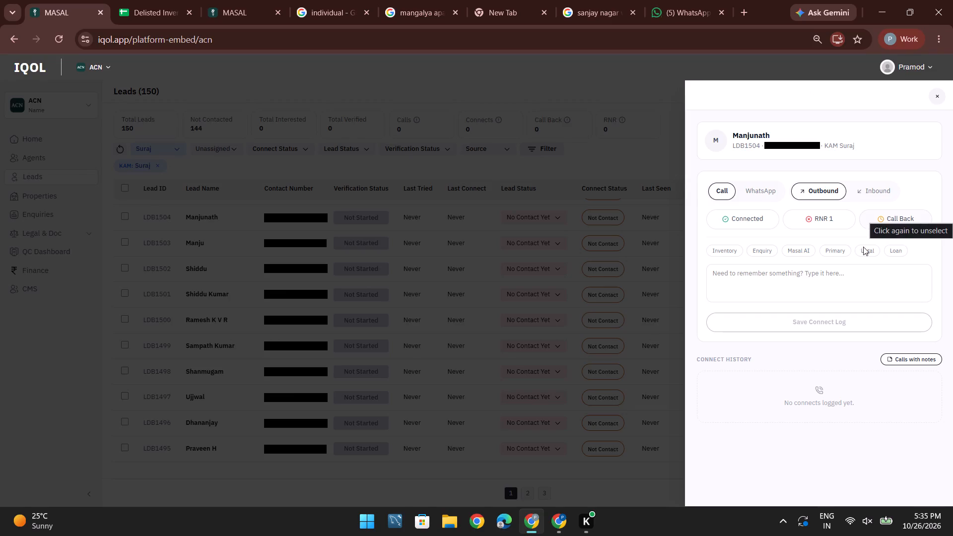
{"action": "left_click", "coordinate": [619, 485]}
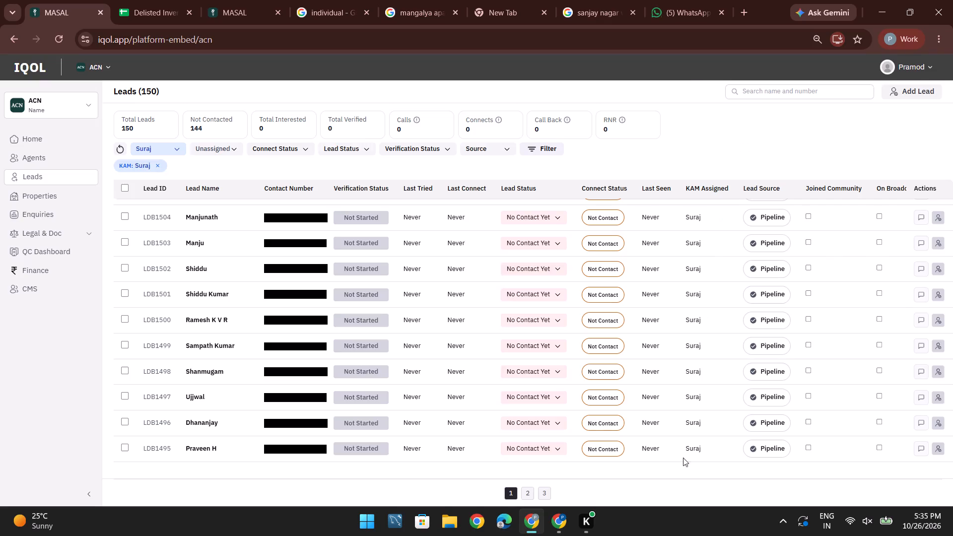
{"action": "left_click", "coordinate": [937, 215]}
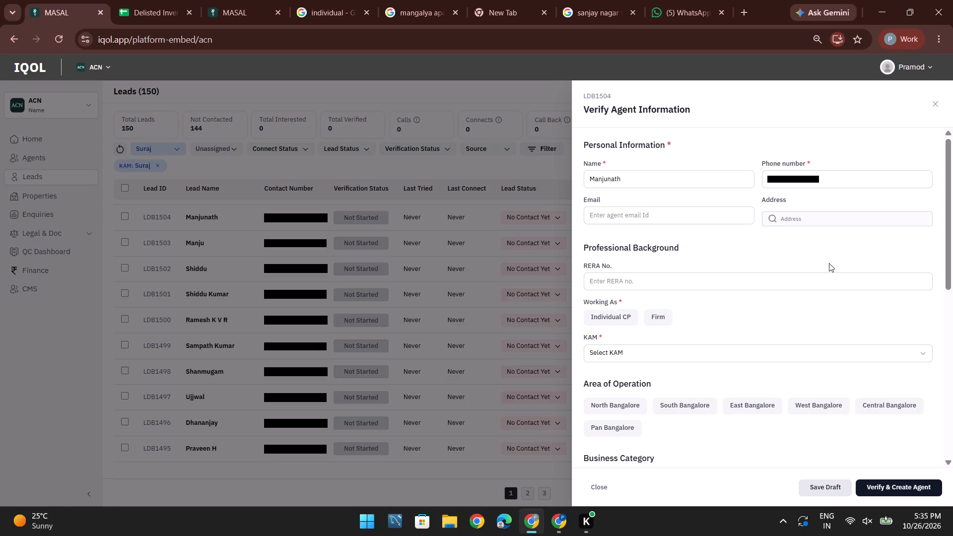
{"action": "left_click", "coordinate": [937, 102]}
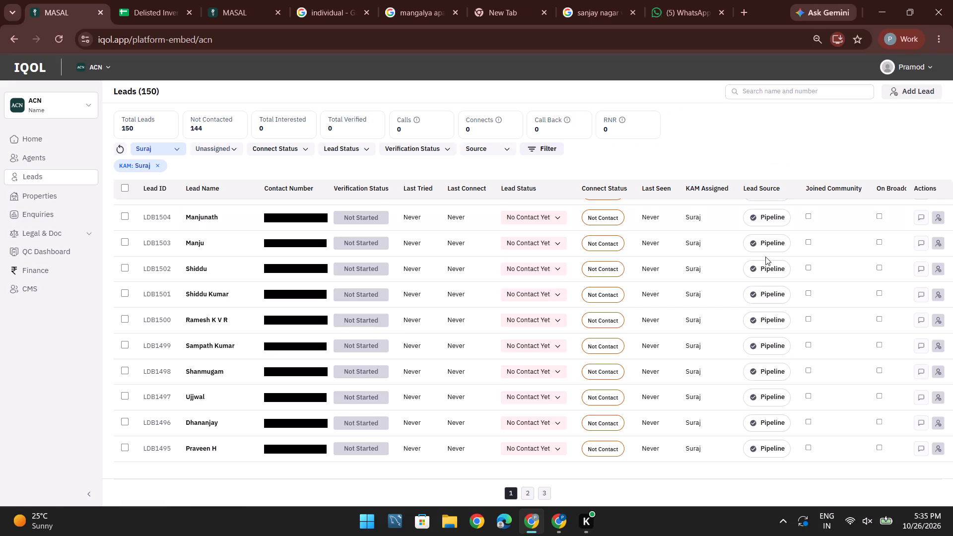
{"action": "left_click", "coordinate": [924, 219]}
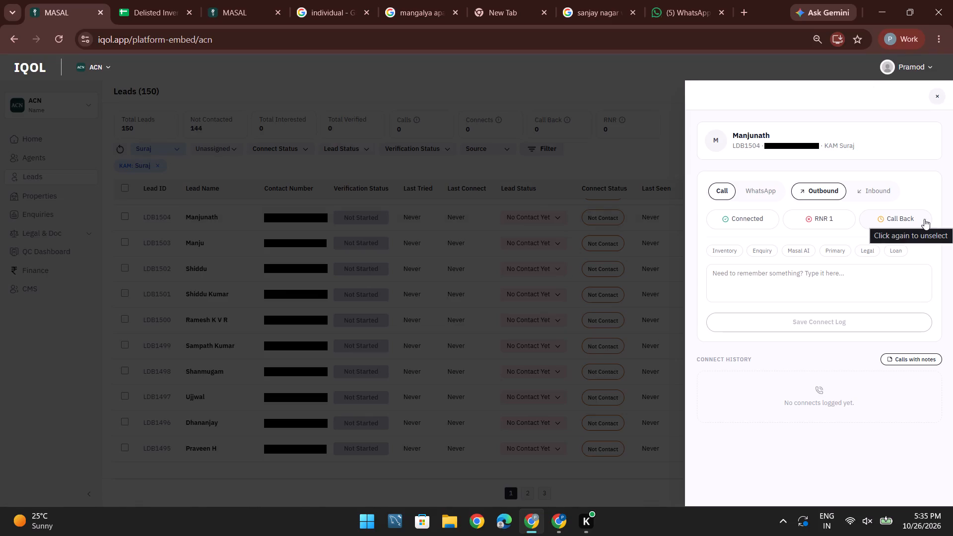
{"action": "left_click", "coordinate": [755, 227]}
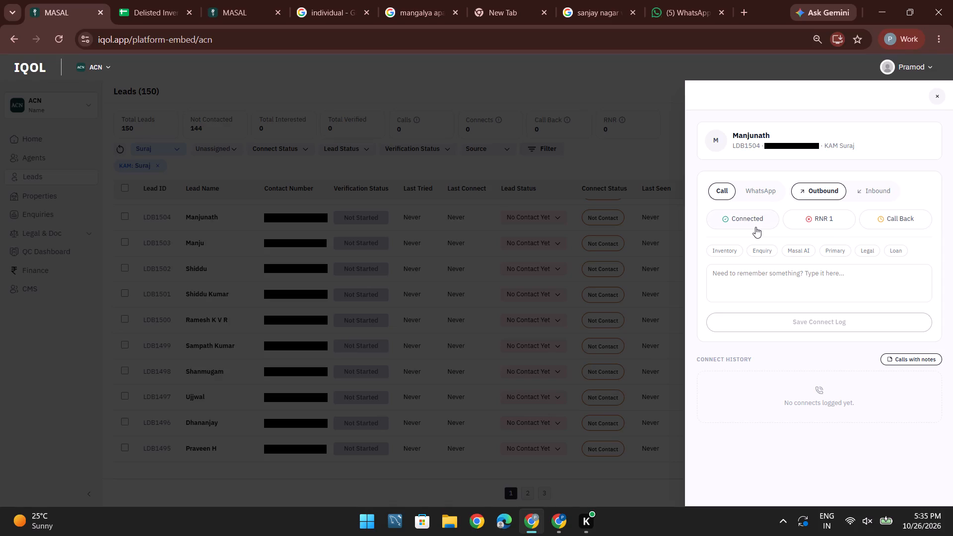
{"action": "left_click", "coordinate": [741, 273]}
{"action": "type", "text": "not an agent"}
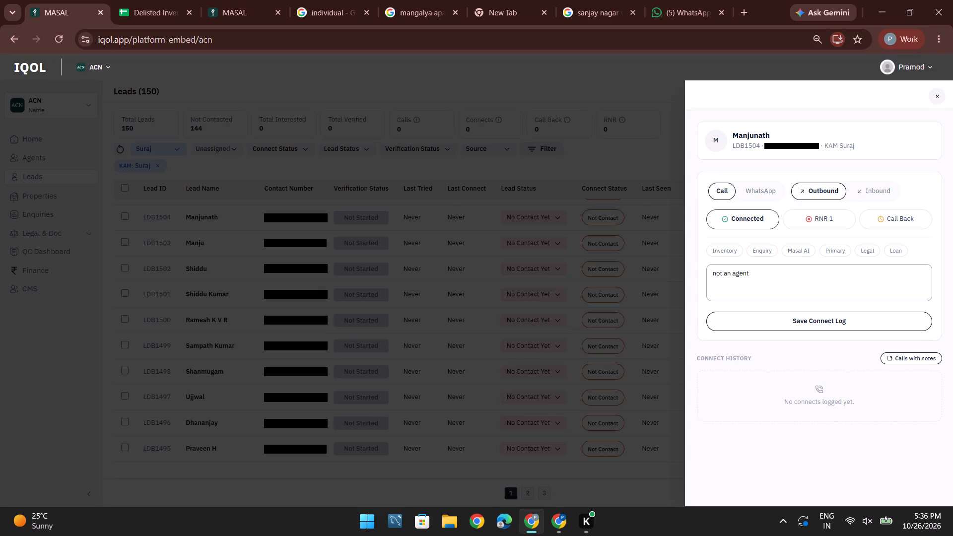
{"action": "left_click", "coordinate": [766, 330]}
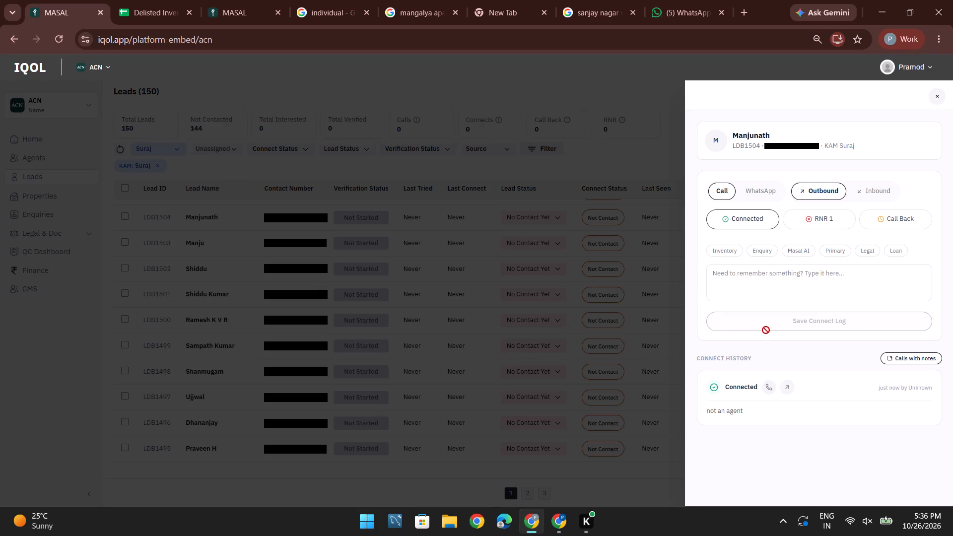
{"action": "left_click", "coordinate": [660, 487]}
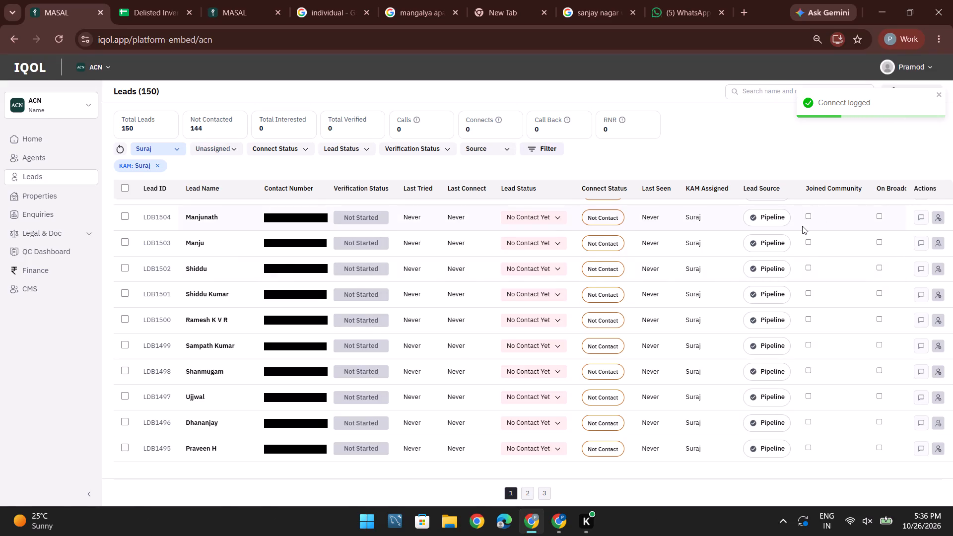
{"action": "left_click", "coordinate": [564, 214]}
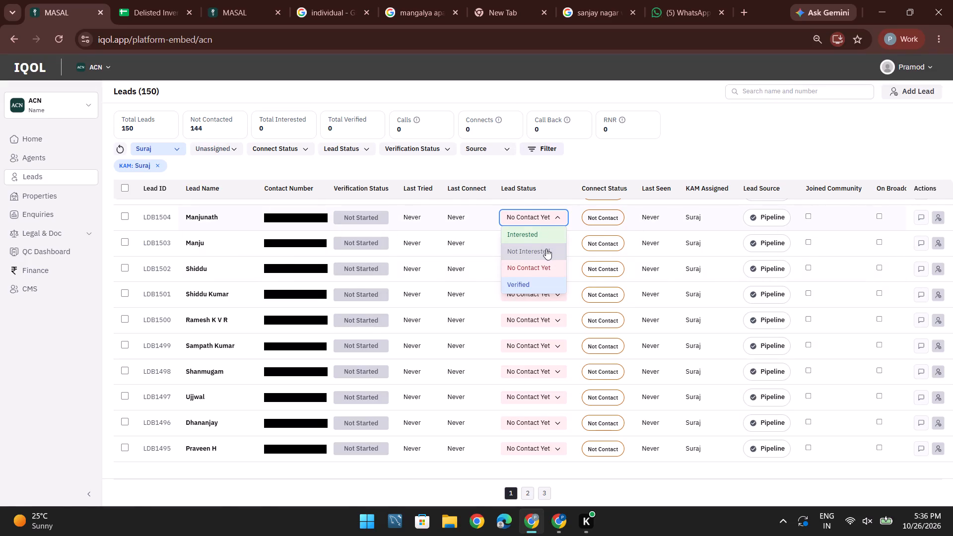
{"action": "left_click", "coordinate": [546, 249]}
{"action": "left_click", "coordinate": [632, 495]}
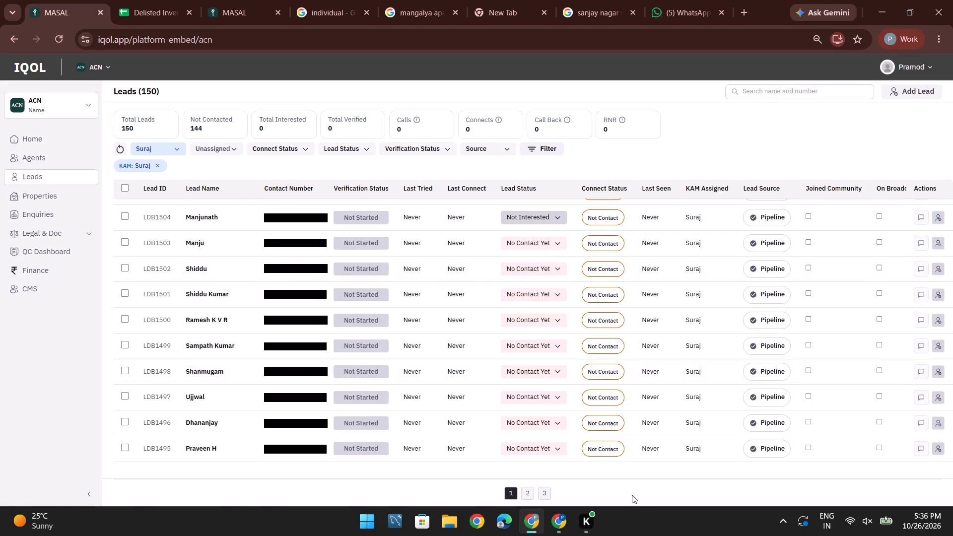
{"action": "scroll", "coordinate": [733, 422], "scroll_direction": "down", "scroll_amount": 1}
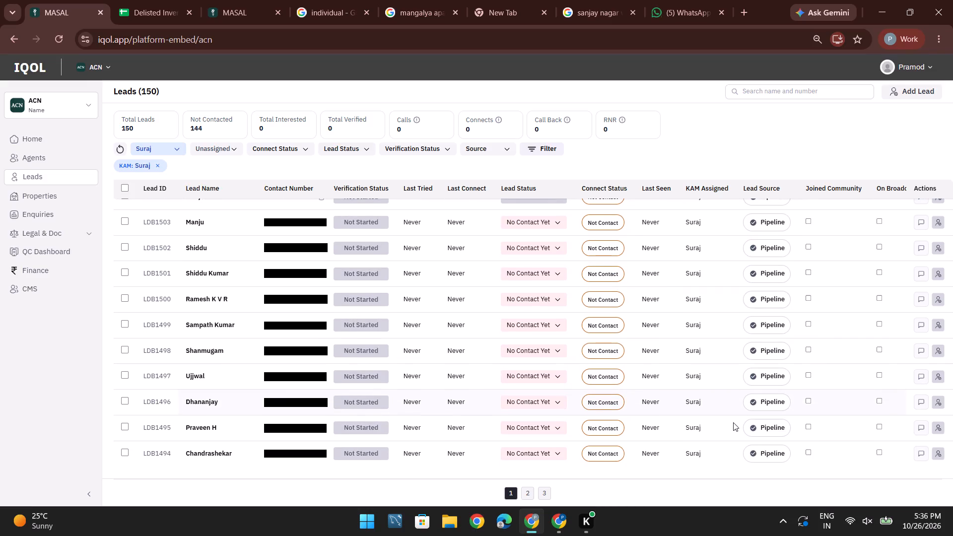
{"action": "left_click", "coordinate": [918, 226]}
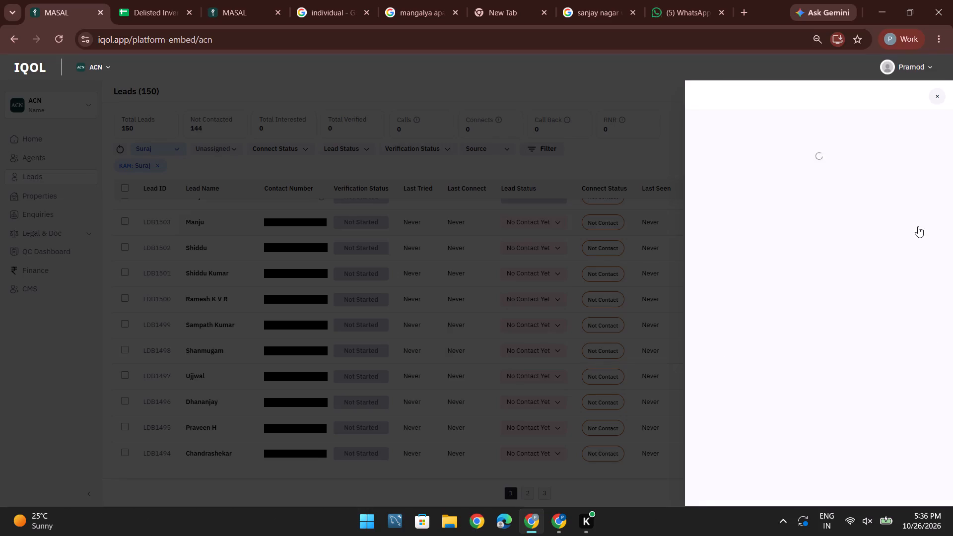
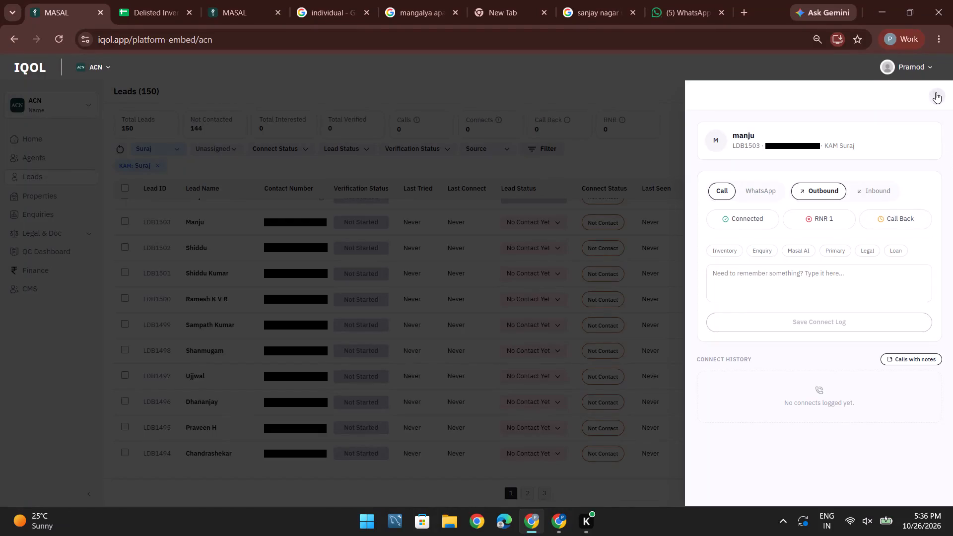
{"action": "left_click", "coordinate": [936, 92]}
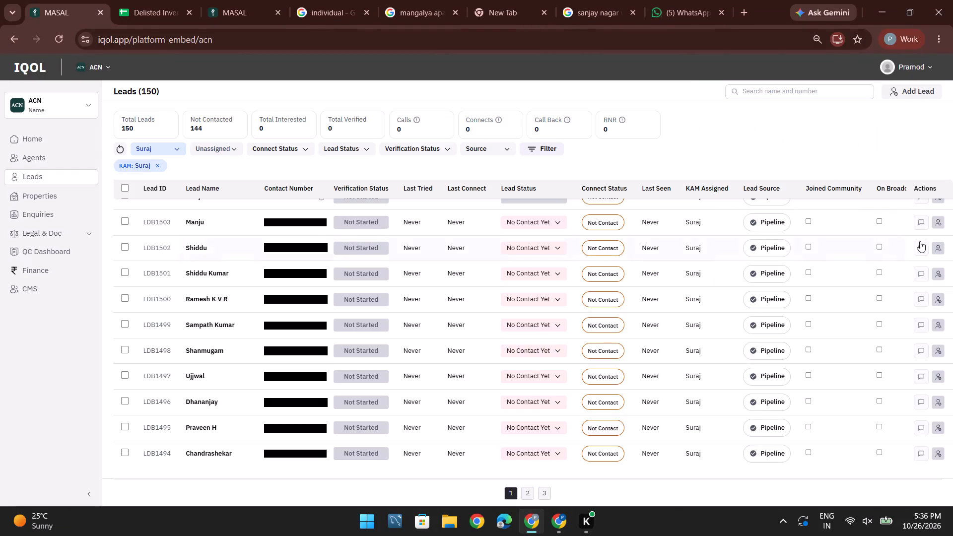
{"action": "left_click", "coordinate": [945, 223]}
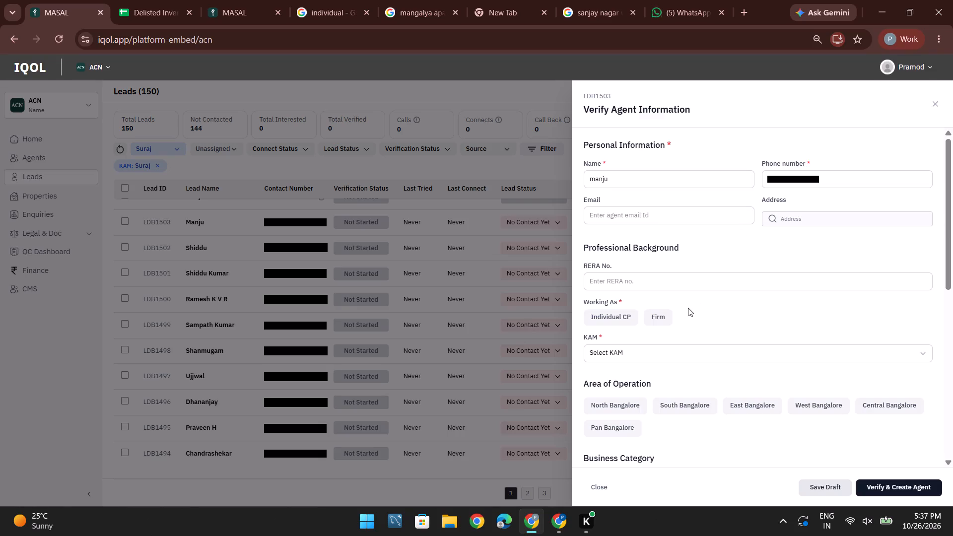
{"action": "scroll", "coordinate": [688, 308], "scroll_direction": "down", "scroll_amount": 1}
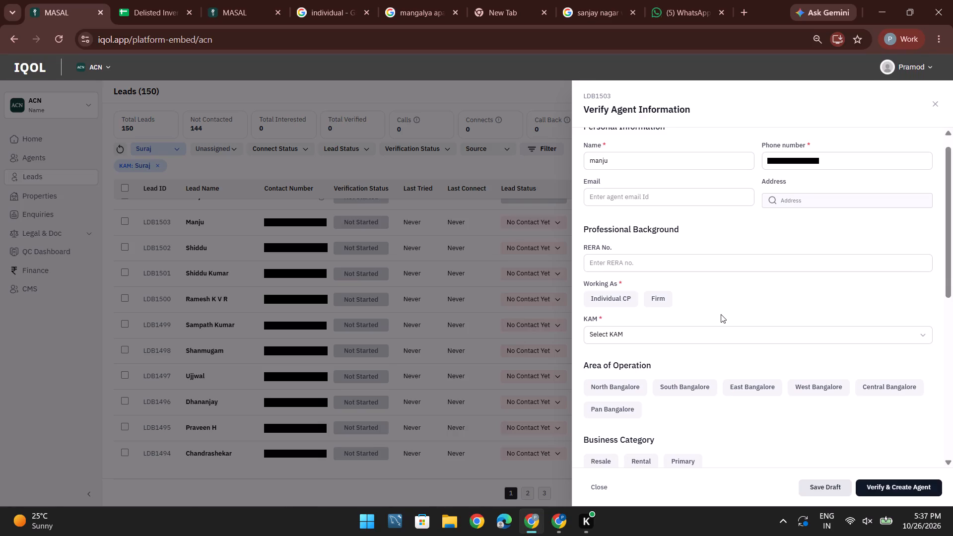
{"action": "scroll", "coordinate": [771, 308], "scroll_direction": "up", "scroll_amount": 2}
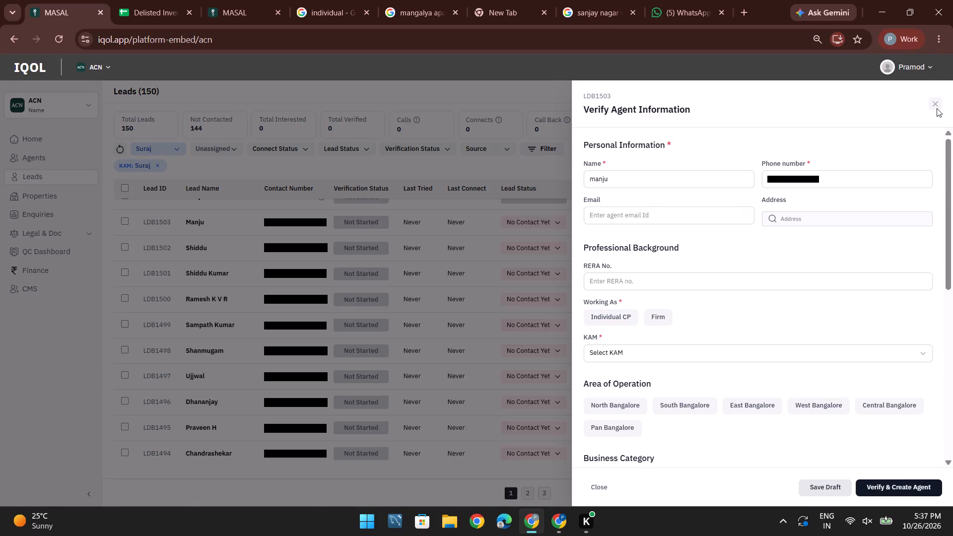
{"action": "left_click", "coordinate": [937, 108]}
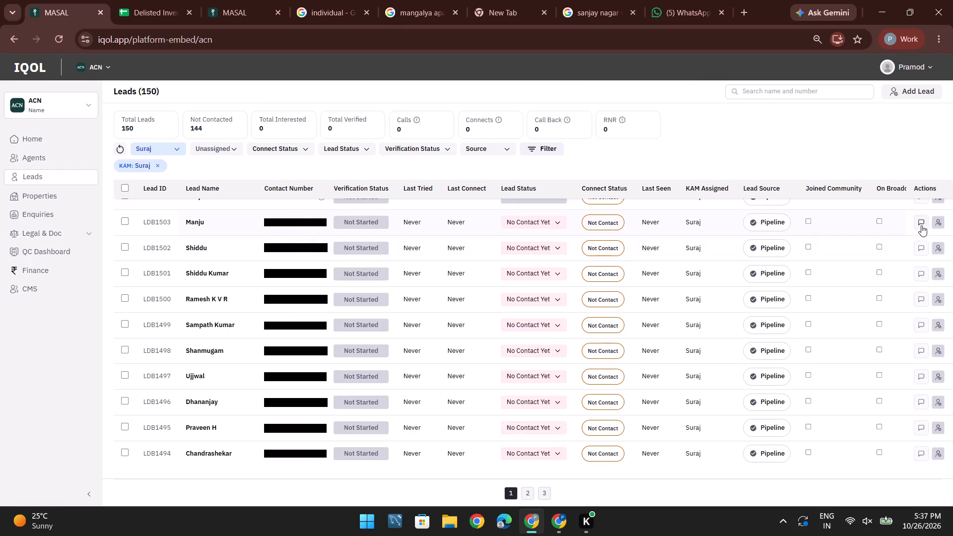
{"action": "left_click", "coordinate": [921, 225]}
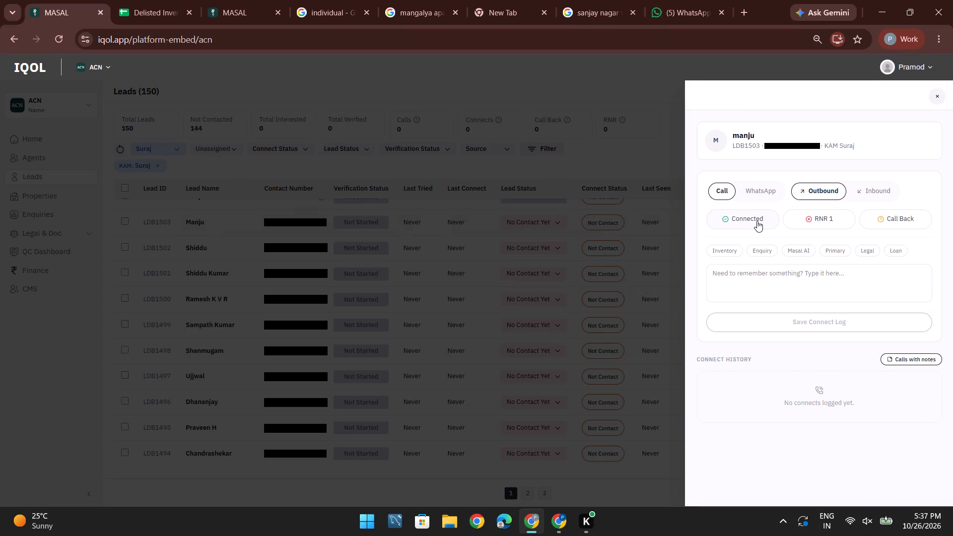
{"action": "left_click", "coordinate": [757, 221]}
{"action": "left_click", "coordinate": [747, 273]}
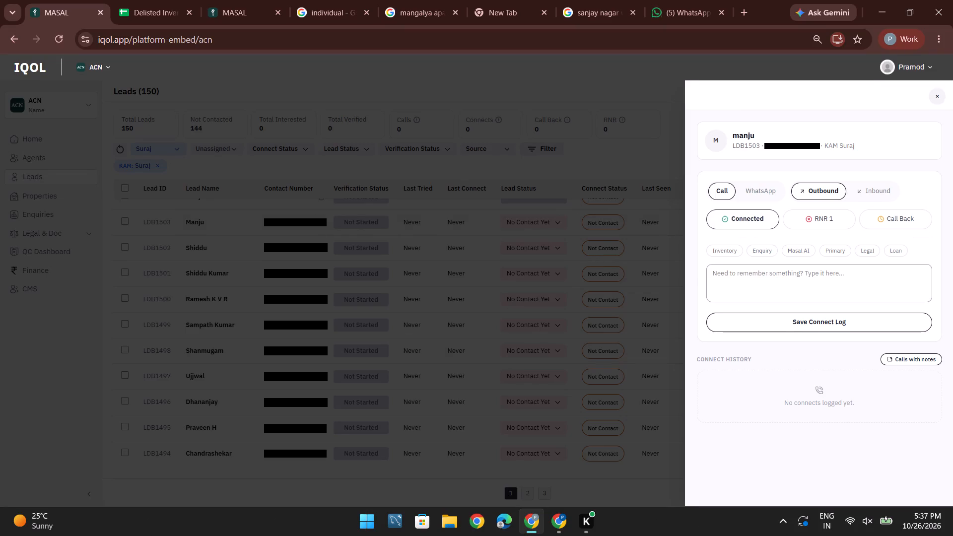
{"action": "type", "text": "bu"}
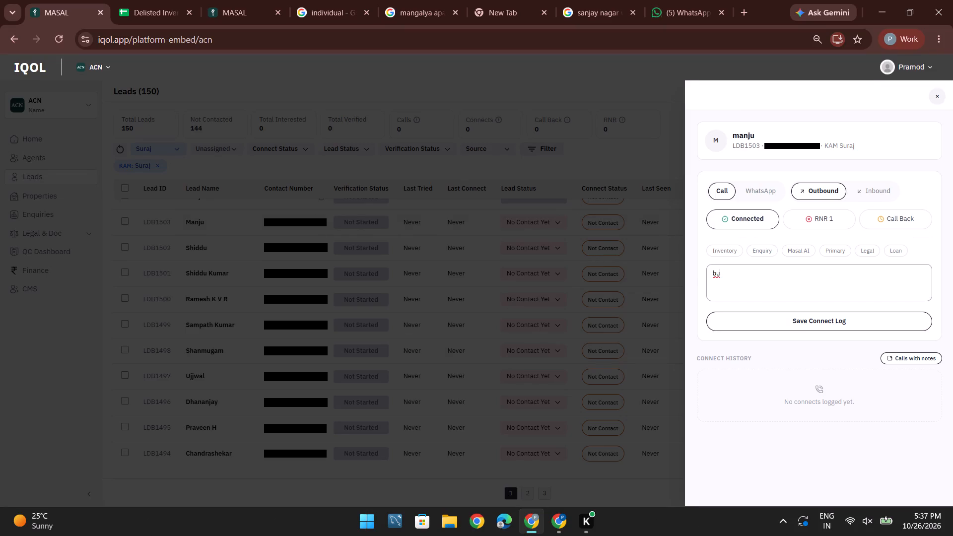
{"action": "type", "text": "sy"}
{"action": "key", "text": "space"}
{"action": "type", "text": ",said hh"}
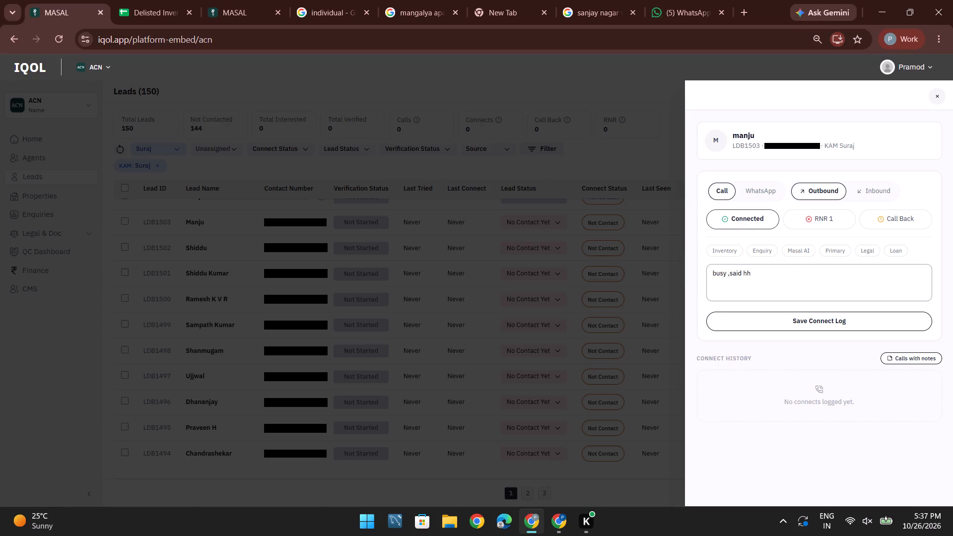
{"action": "key", "text": "BackSpace"}
{"action": "type", "text": "e will callback"}
{"action": "left_click", "coordinate": [770, 318]}
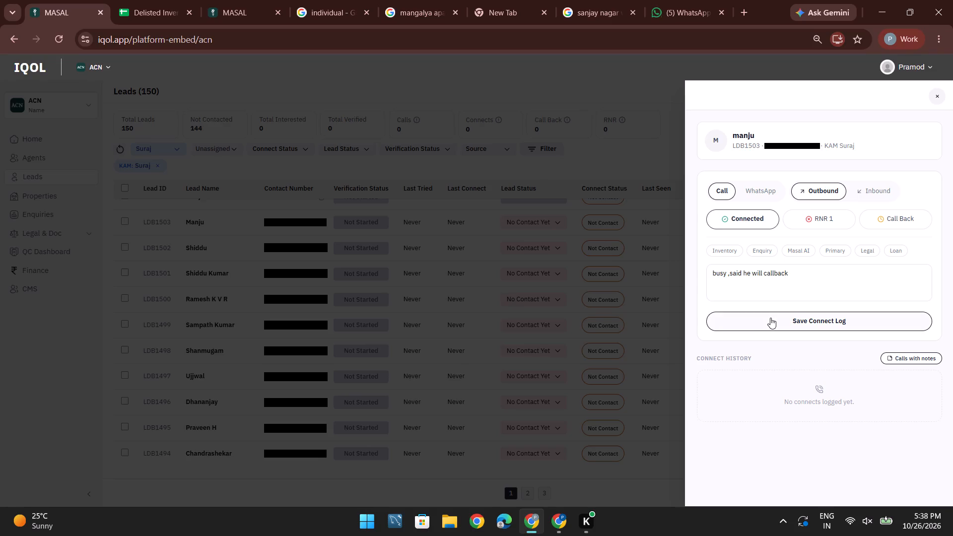
{"action": "left_click", "coordinate": [657, 498]}
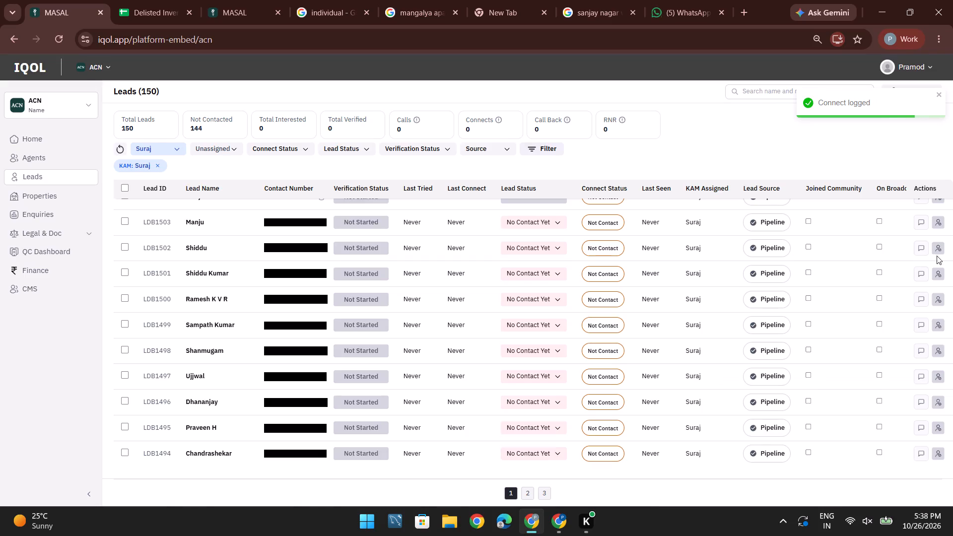
{"action": "left_click", "coordinate": [547, 223]}
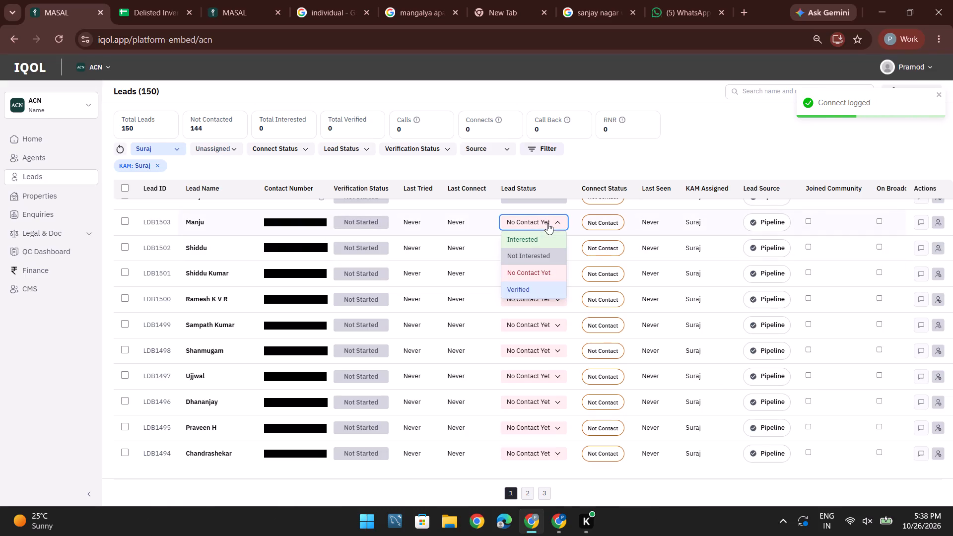
{"action": "left_click", "coordinate": [533, 251]}
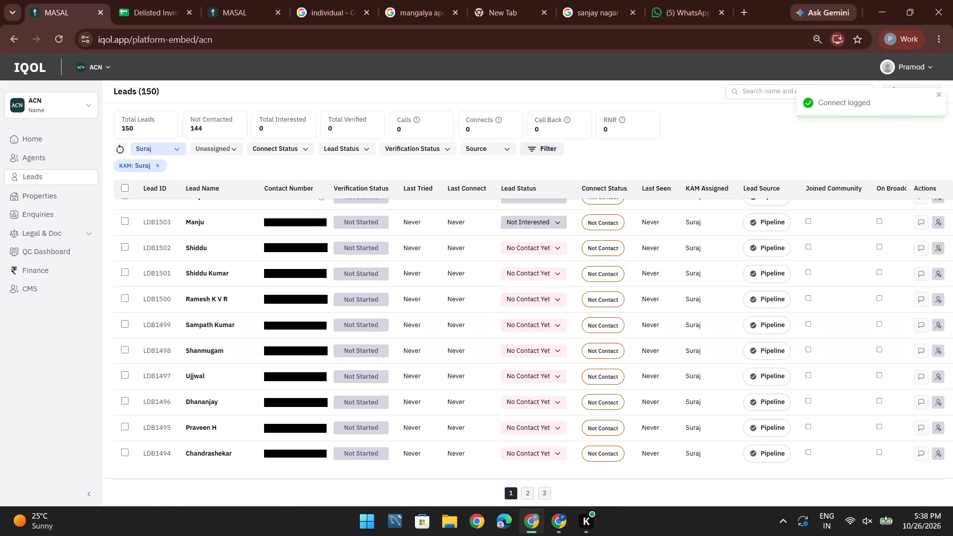
{"action": "left_click", "coordinate": [613, 484]}
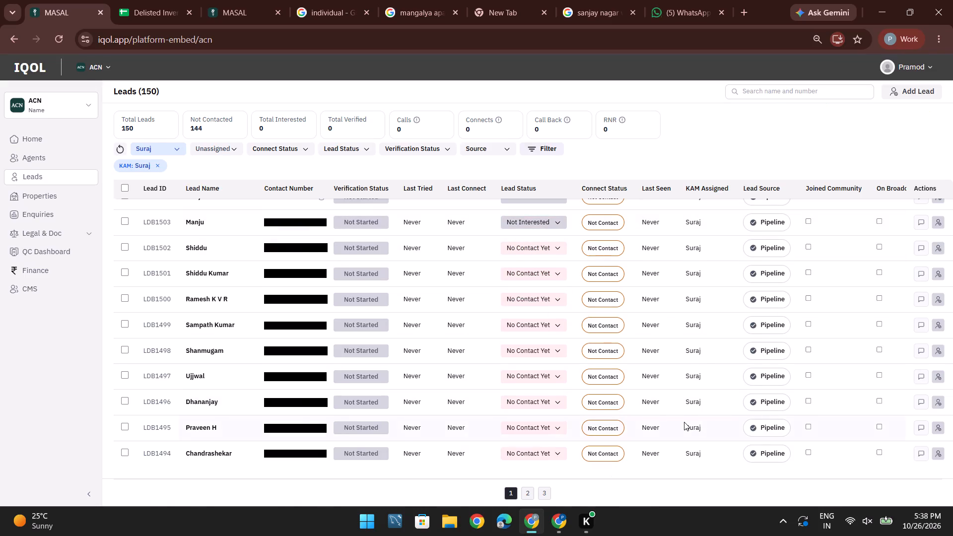
{"action": "scroll", "coordinate": [684, 422], "scroll_direction": "down", "scroll_amount": 1}
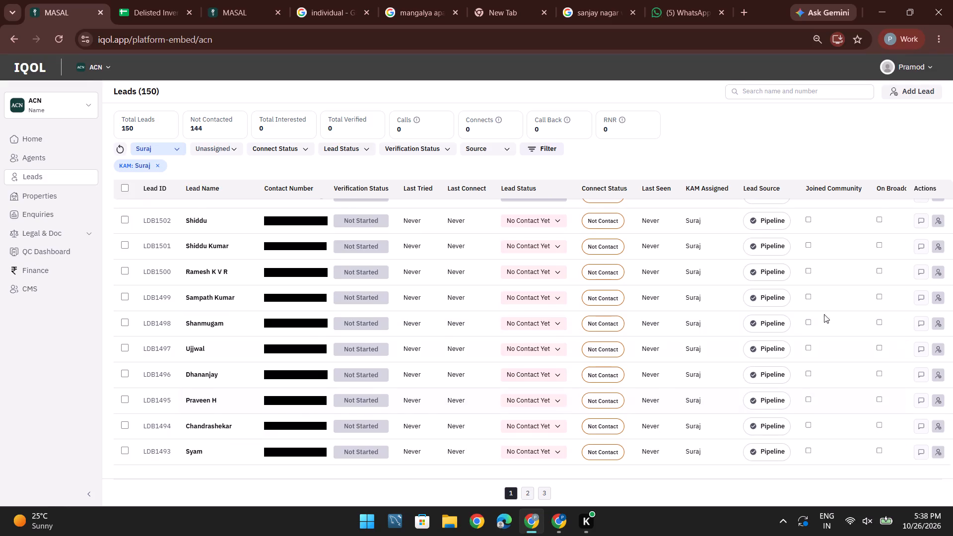
{"action": "left_click", "coordinate": [923, 226]}
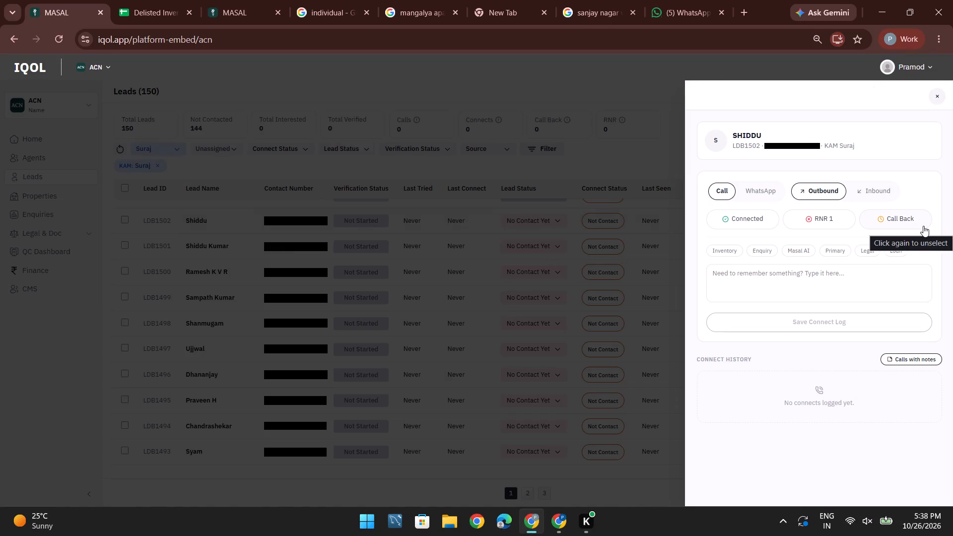
{"action": "left_click", "coordinate": [629, 497]}
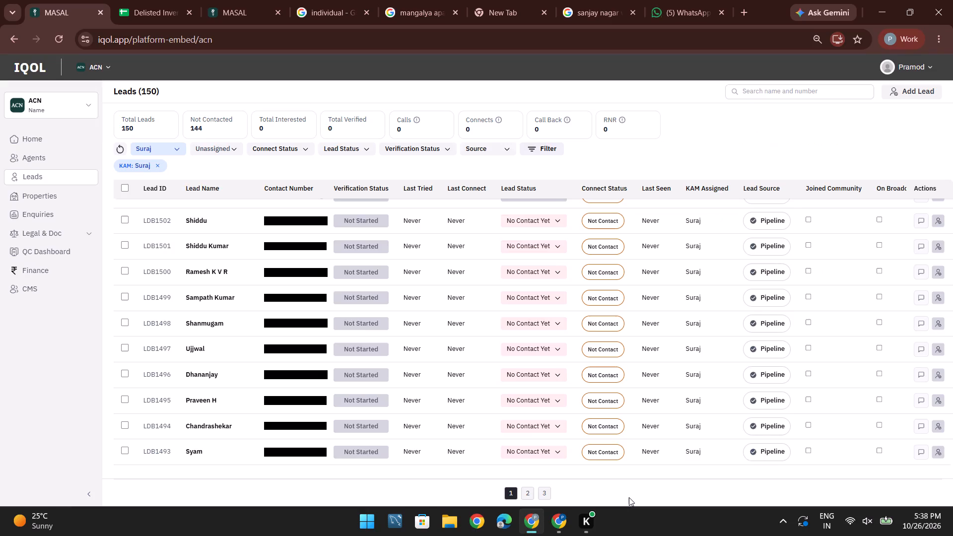
{"action": "left_click", "coordinate": [935, 218]}
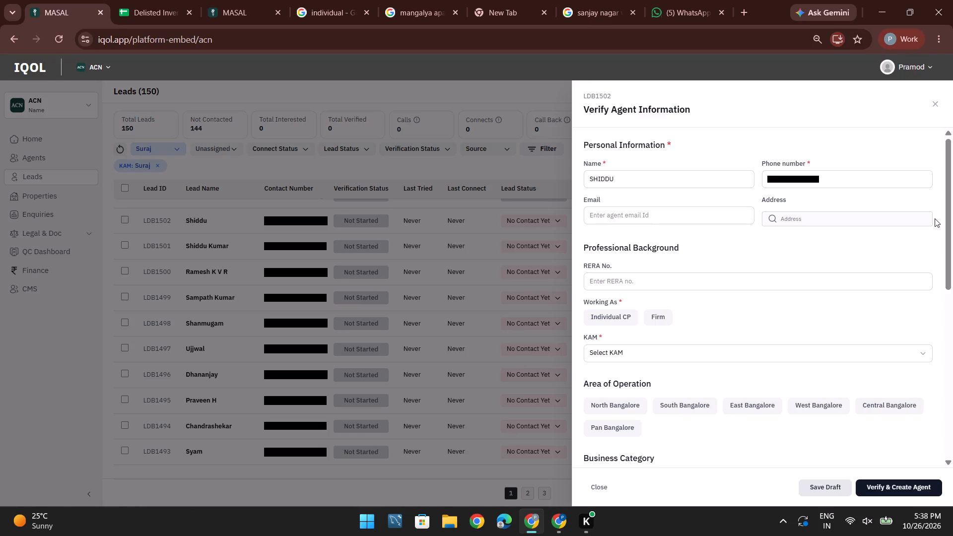
{"action": "left_click", "coordinate": [938, 106]}
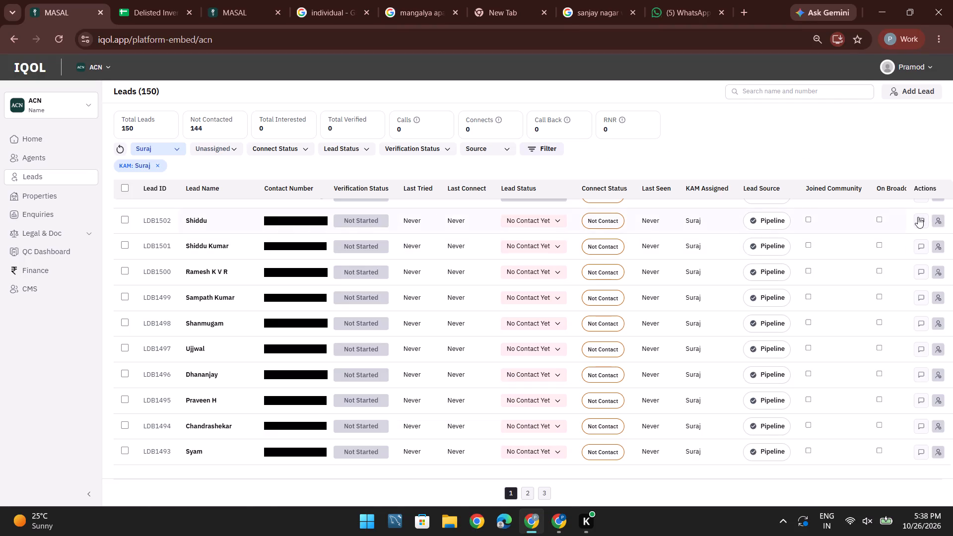
{"action": "left_click", "coordinate": [918, 217]}
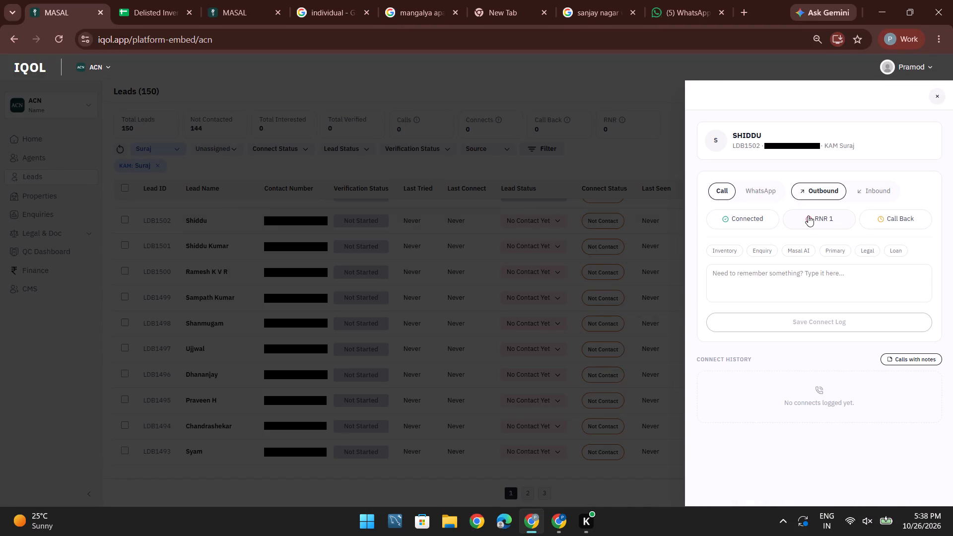
{"action": "left_click", "coordinate": [808, 215]}
{"action": "left_click", "coordinate": [744, 282]}
{"action": "type", "text": "incoming unavailable"}
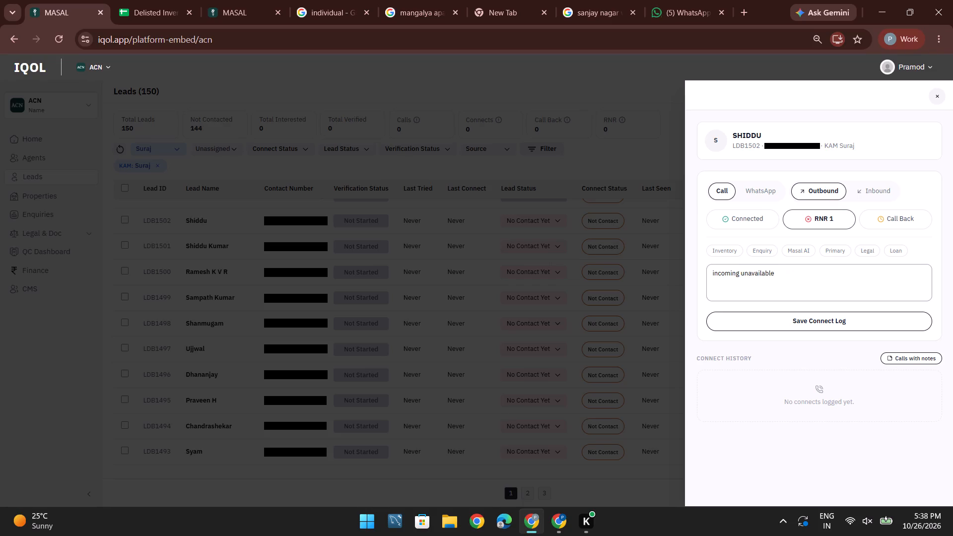
{"action": "left_click", "coordinate": [803, 321]}
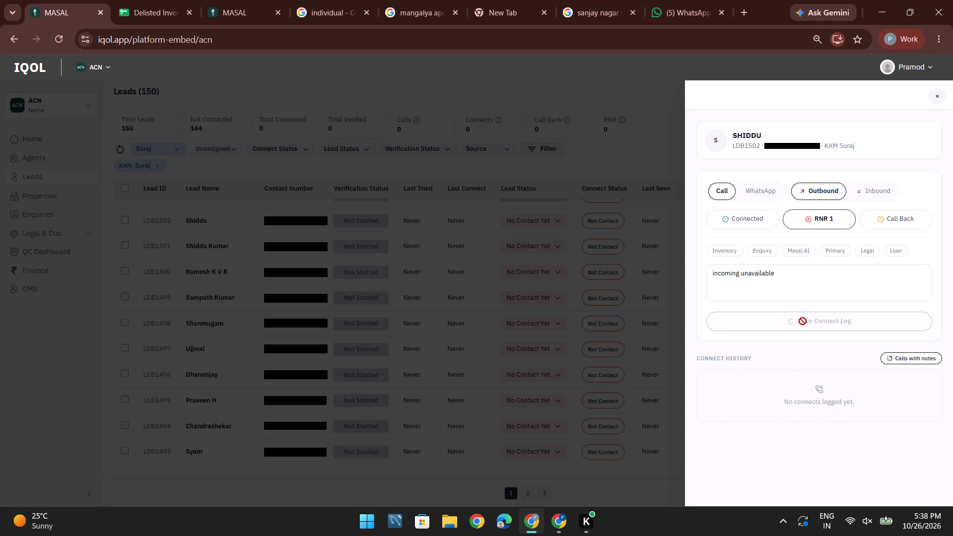
{"action": "left_click", "coordinate": [641, 521]}
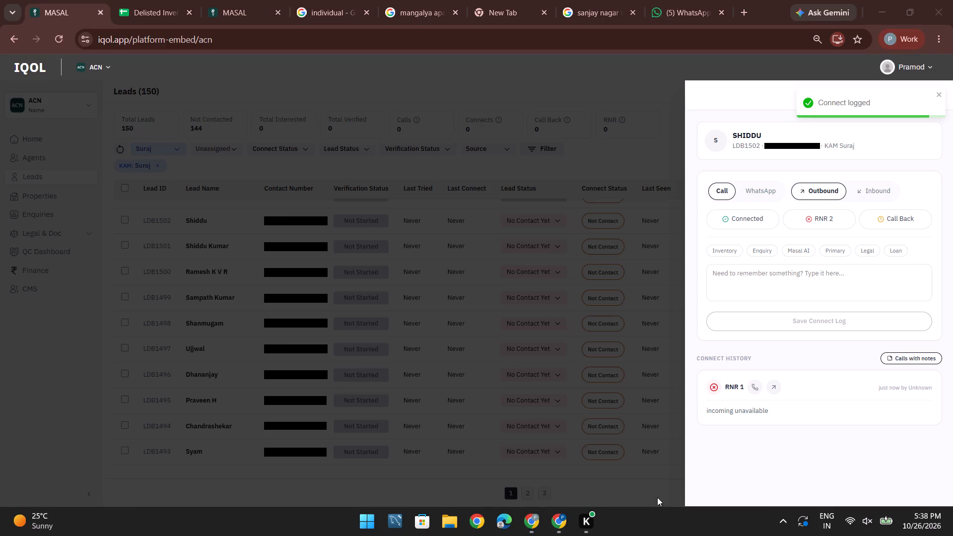
{"action": "left_click", "coordinate": [657, 497]}
{"action": "scroll", "coordinate": [738, 418], "scroll_direction": "down", "scroll_amount": 1}
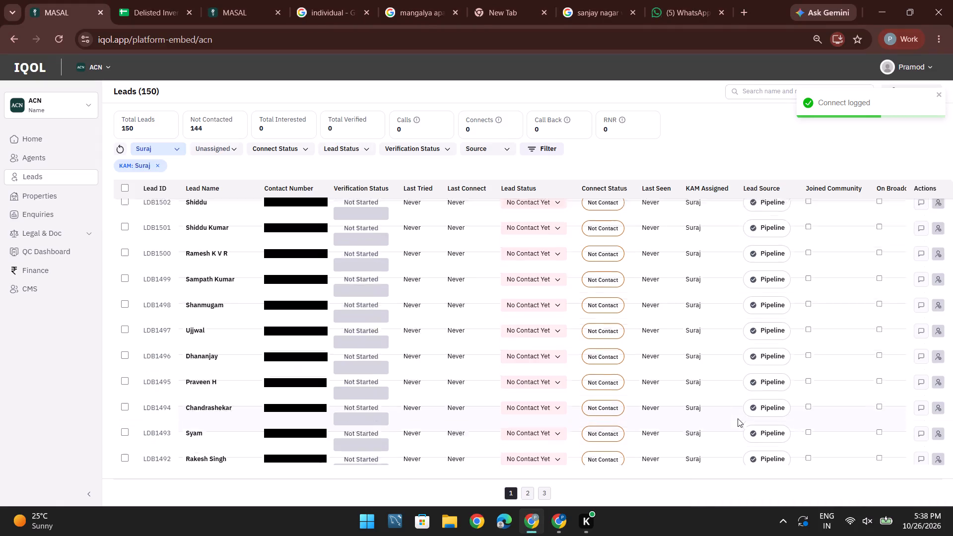
{"action": "scroll", "coordinate": [738, 418], "scroll_direction": "down", "scroll_amount": 1}
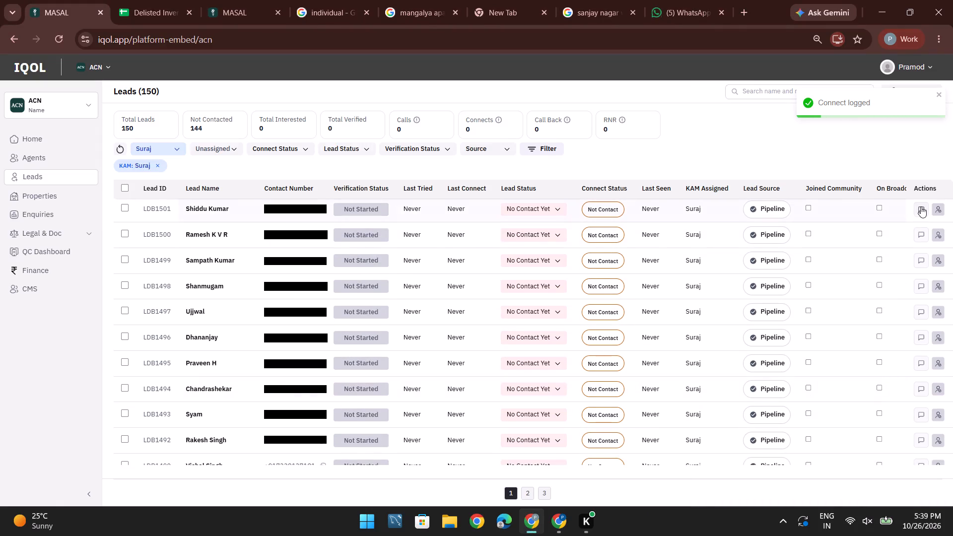
{"action": "left_click", "coordinate": [921, 206]}
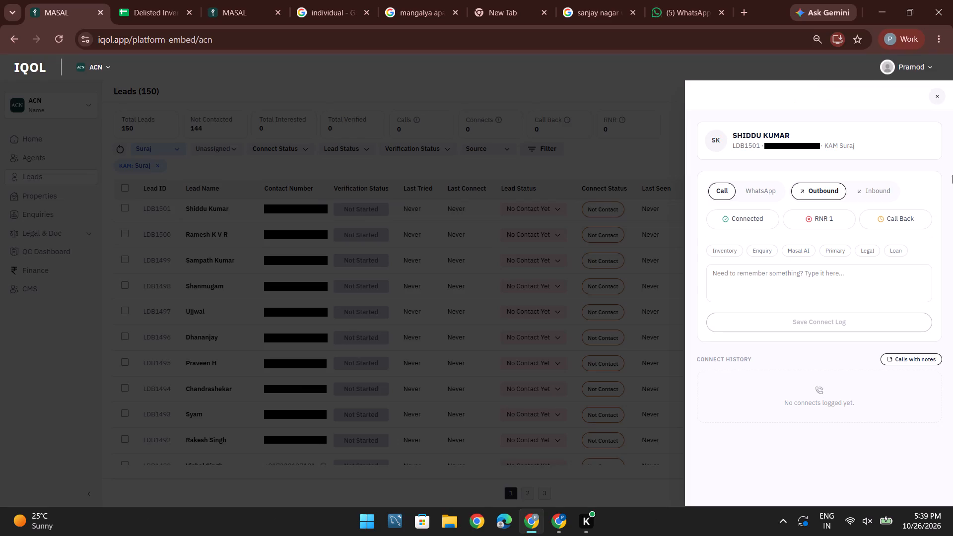
{"action": "left_click", "coordinate": [939, 92]}
{"action": "left_click", "coordinate": [943, 207]}
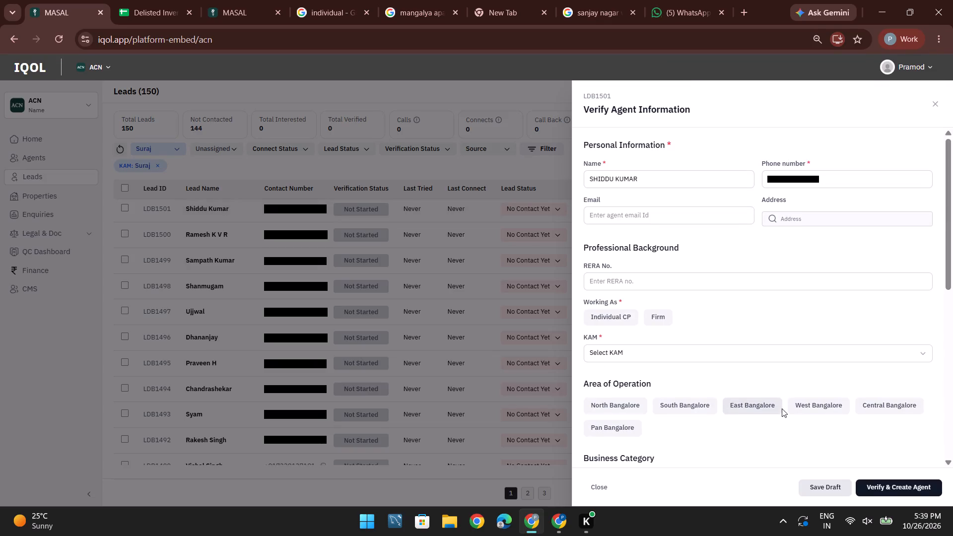
{"action": "left_click", "coordinate": [782, 519]}
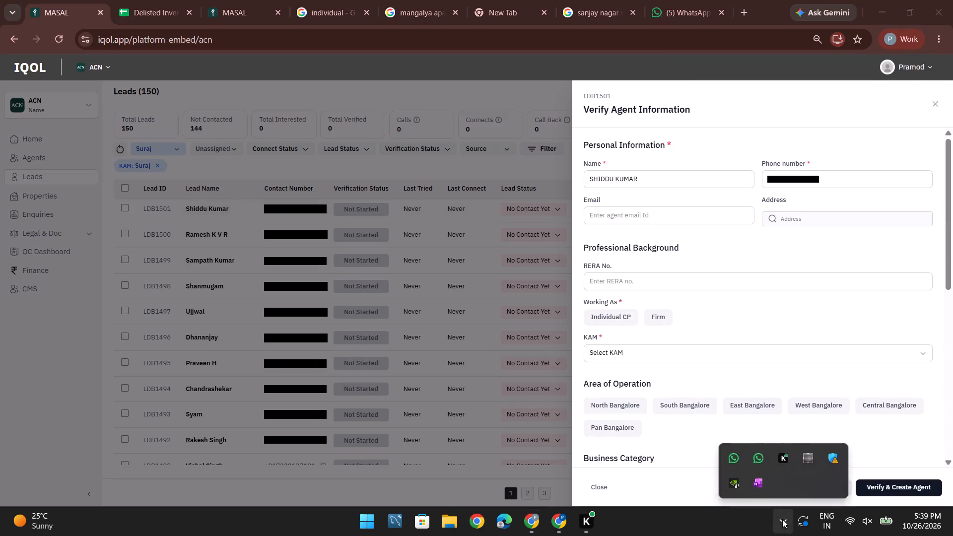
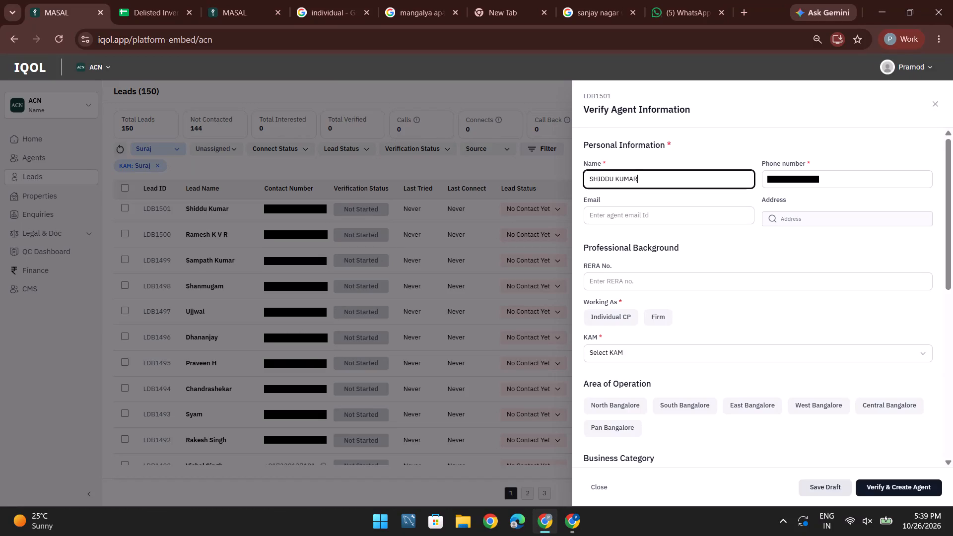
{"action": "left_click", "coordinate": [930, 100]}
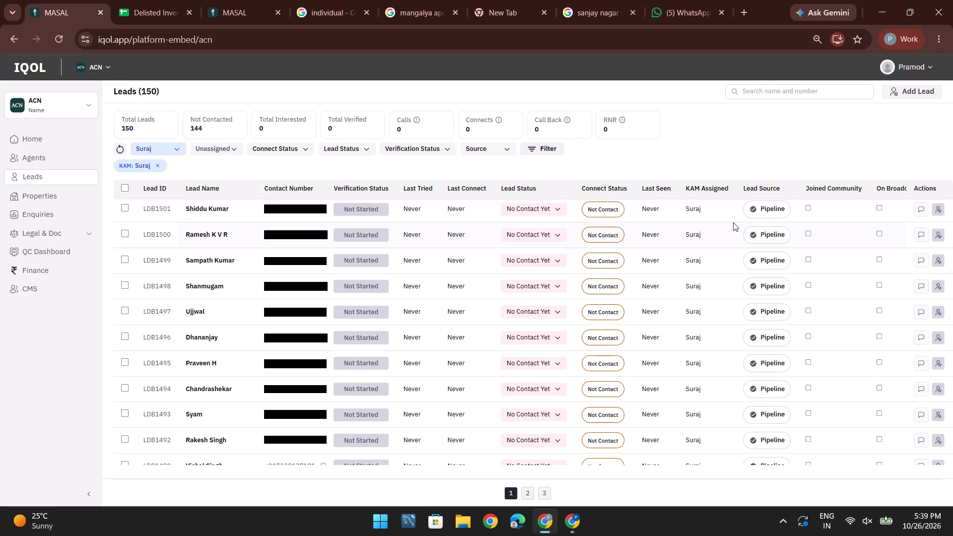
{"action": "left_click", "coordinate": [922, 213]}
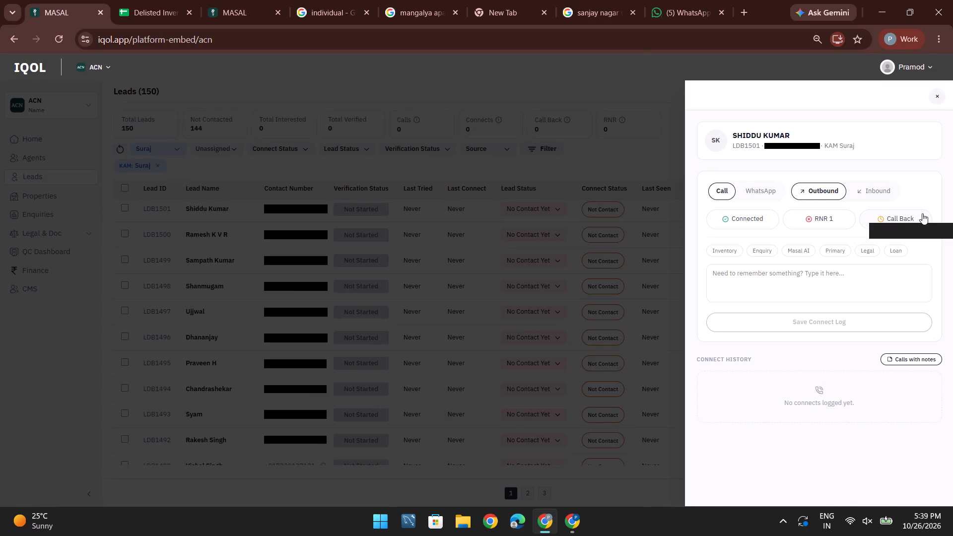
{"action": "left_click", "coordinate": [750, 224]}
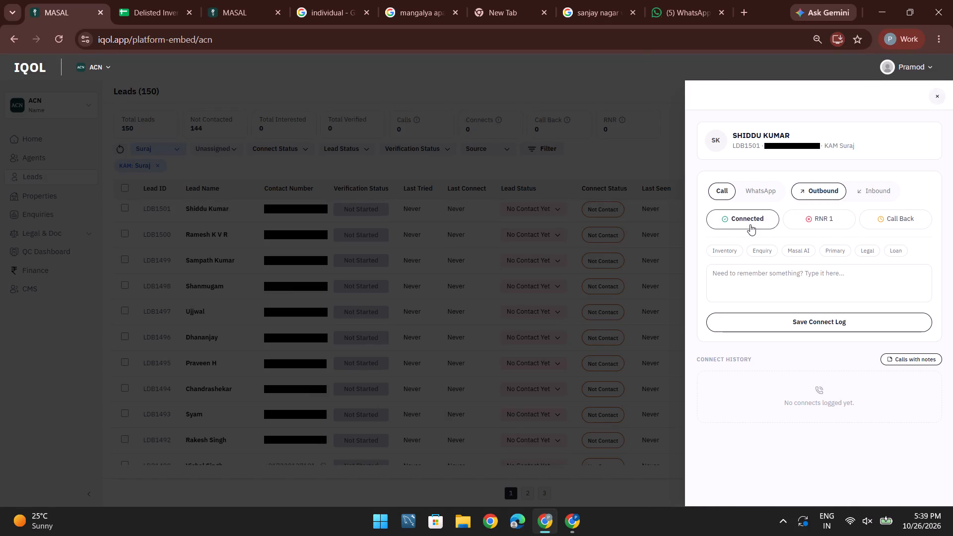
{"action": "left_click", "coordinate": [736, 270]}
{"action": "type", "text": "not an agent"}
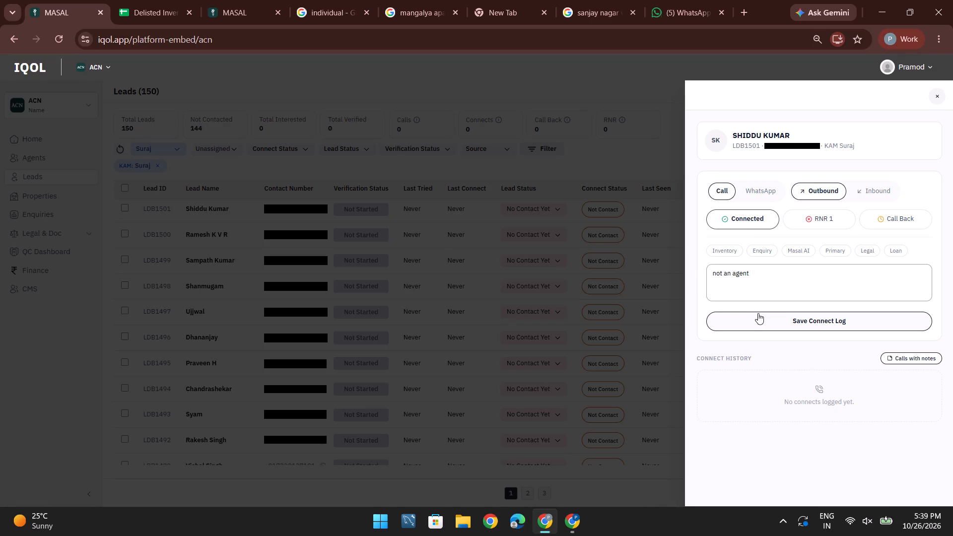
{"action": "left_click", "coordinate": [758, 313]}
{"action": "left_click", "coordinate": [632, 498]}
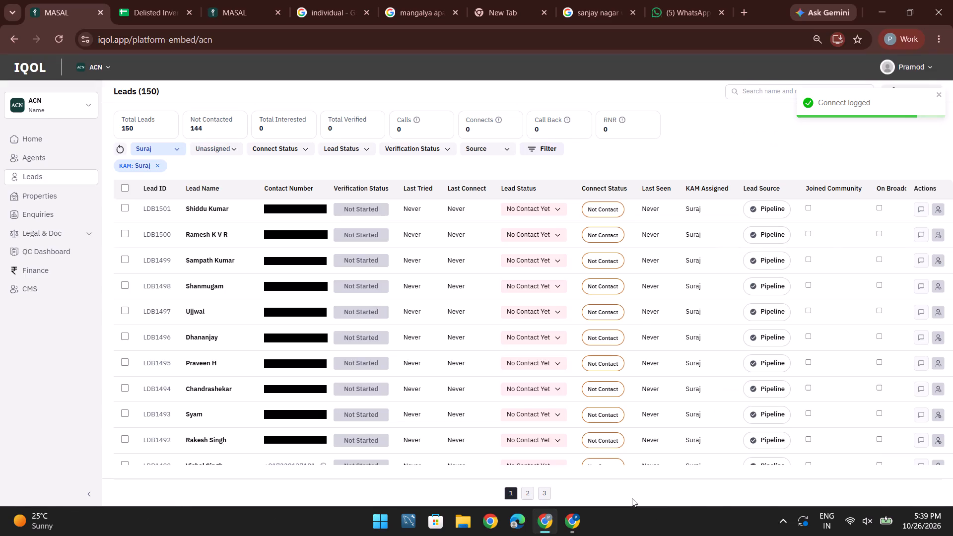
{"action": "left_click", "coordinate": [540, 211]}
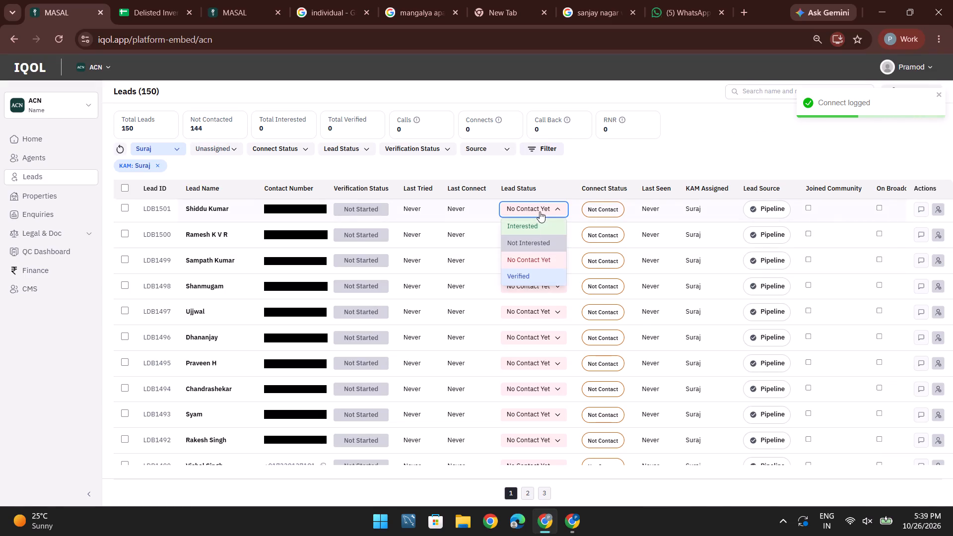
{"action": "left_click", "coordinate": [524, 241]}
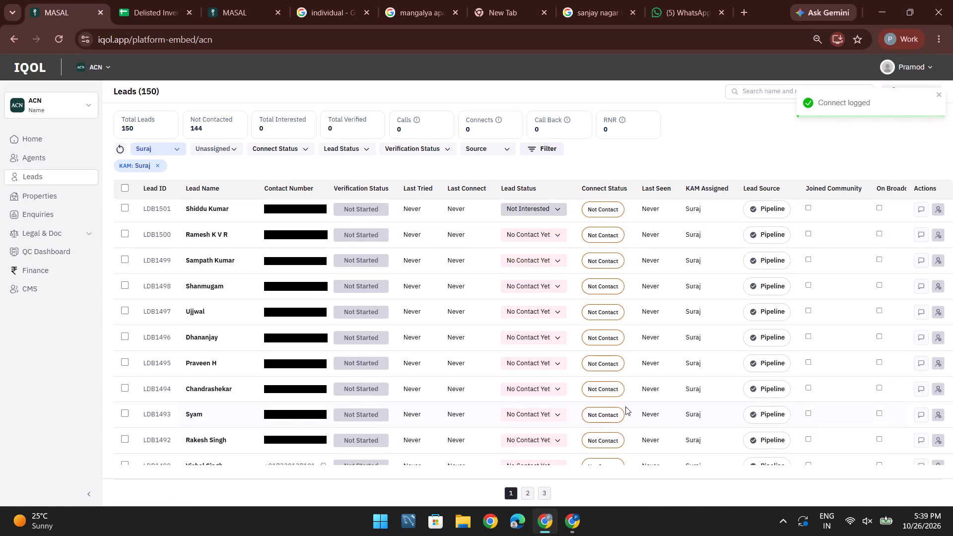
{"action": "scroll", "coordinate": [625, 406], "scroll_direction": "down", "scroll_amount": 1}
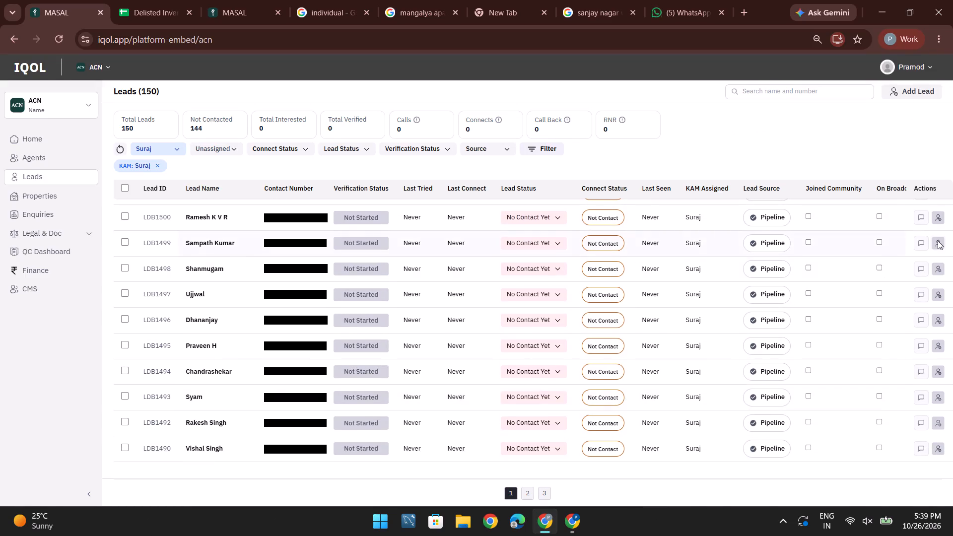
{"action": "left_click", "coordinate": [918, 216]}
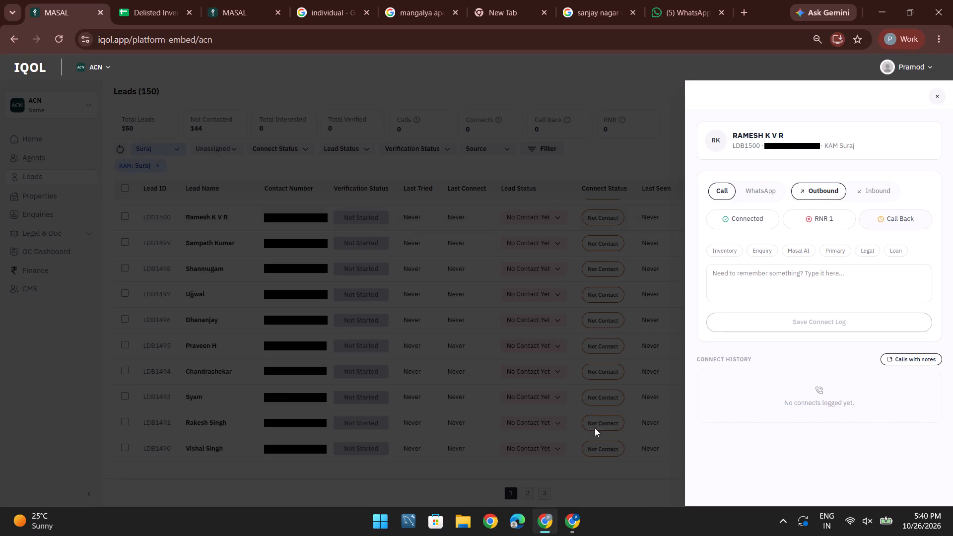
{"action": "left_click", "coordinate": [616, 492]}
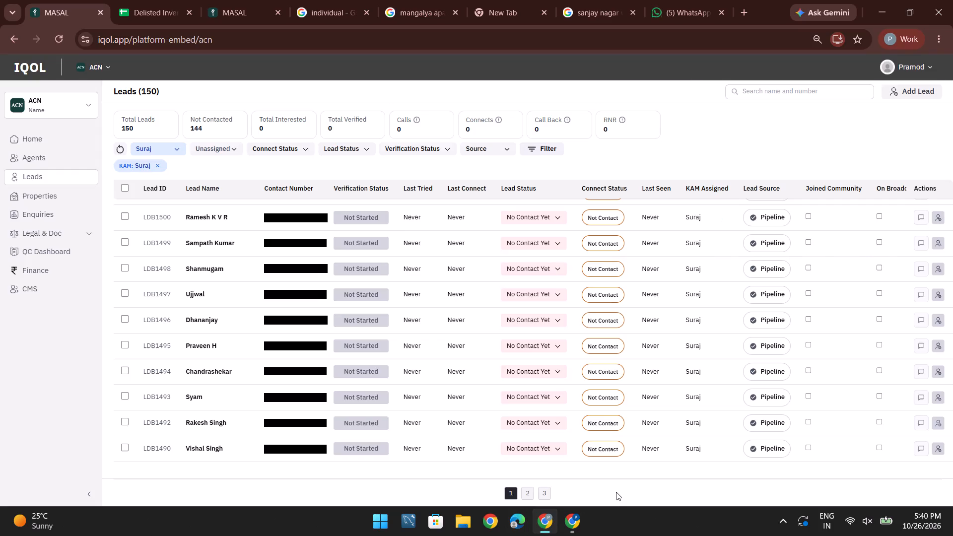
{"action": "left_click", "coordinate": [944, 221]}
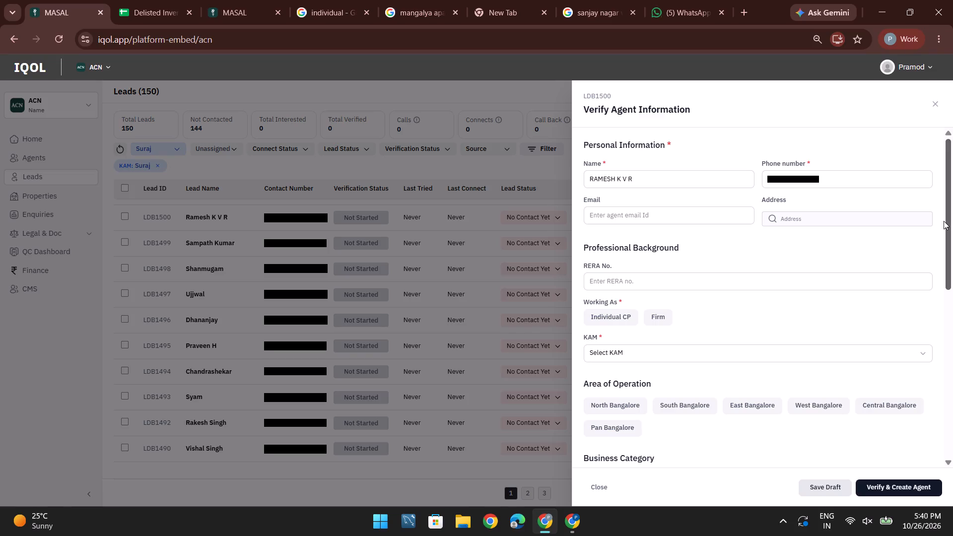
{"action": "left_click", "coordinate": [935, 105]}
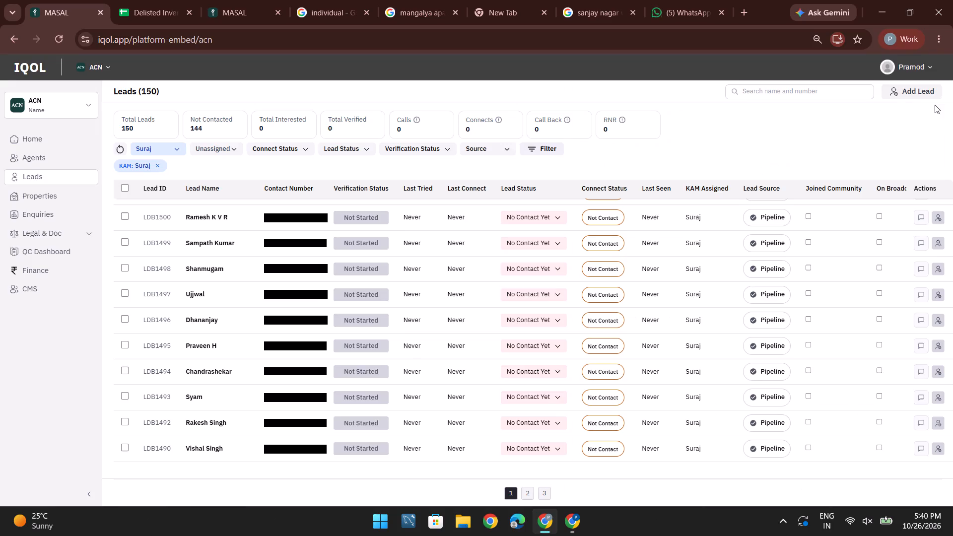
{"action": "left_click", "coordinate": [918, 220]}
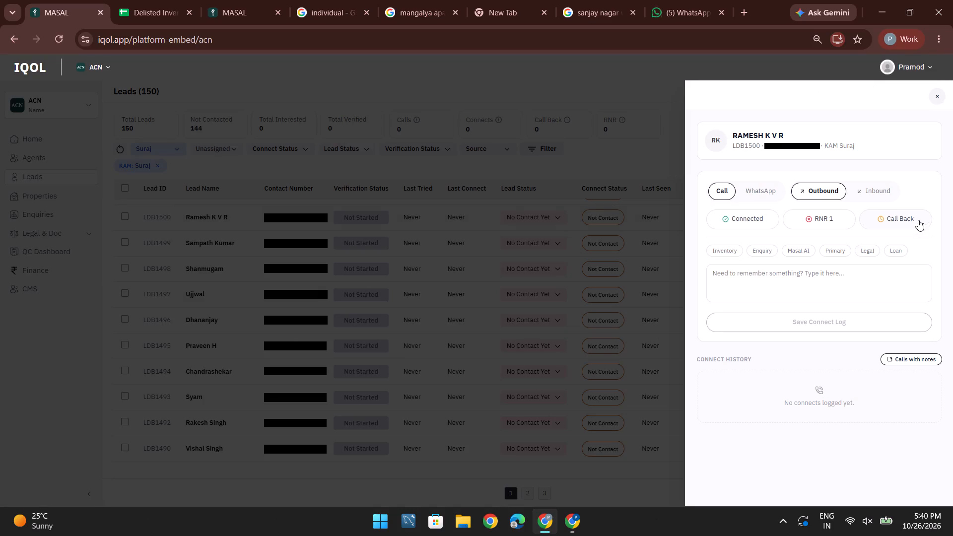
{"action": "left_click", "coordinate": [774, 224]}
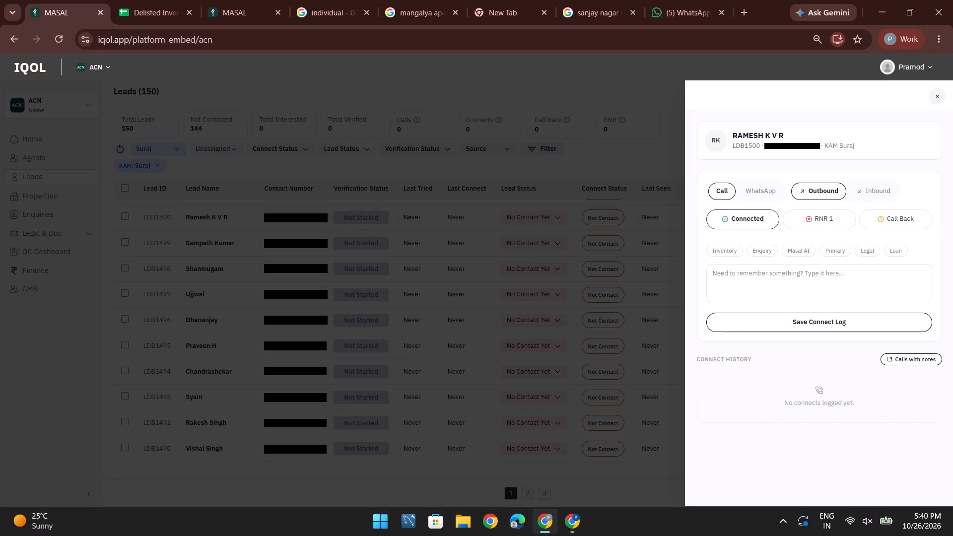
{"action": "left_click", "coordinate": [746, 287]}
{"action": "type", "text": "not a"}
{"action": "type", "text": "n an"}
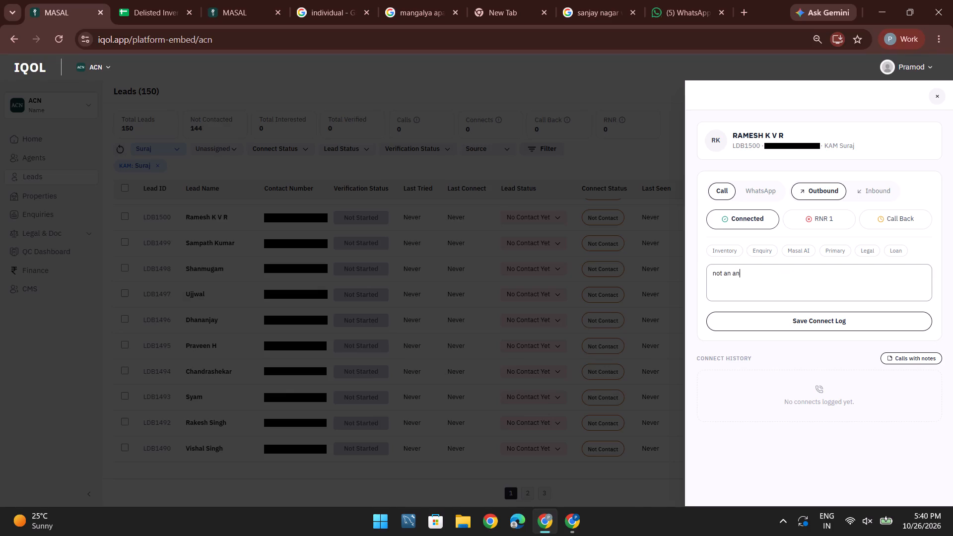
{"action": "key", "text": "BackSpace"}
{"action": "type", "text": "gent a"}
{"action": "type", "text": "nymore"}
{"action": "left_click", "coordinate": [768, 320]}
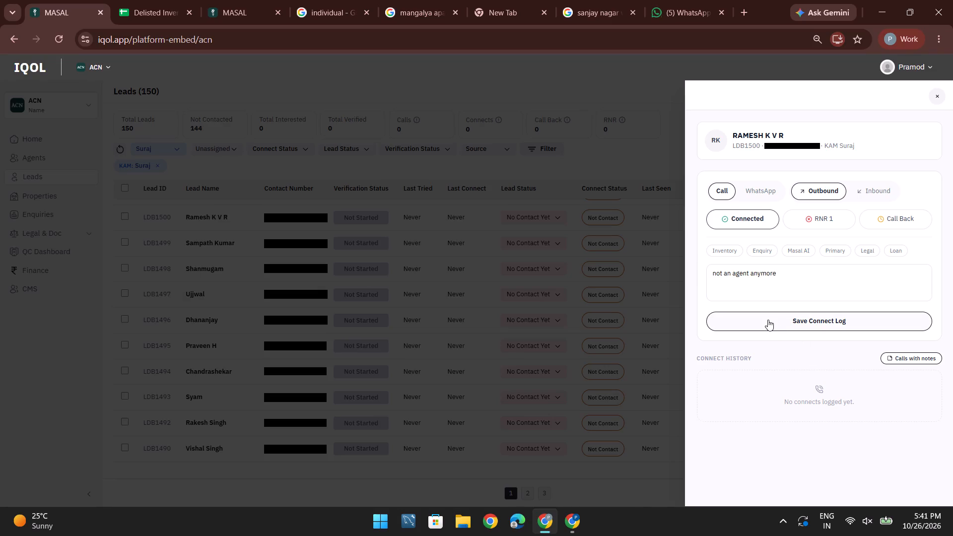
{"action": "left_click", "coordinate": [645, 504]}
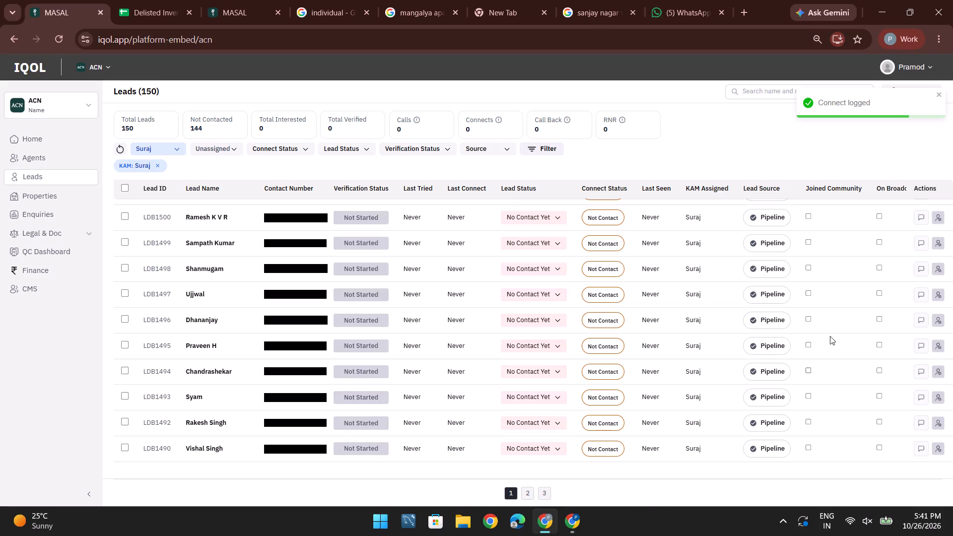
{"action": "left_click", "coordinate": [531, 212]}
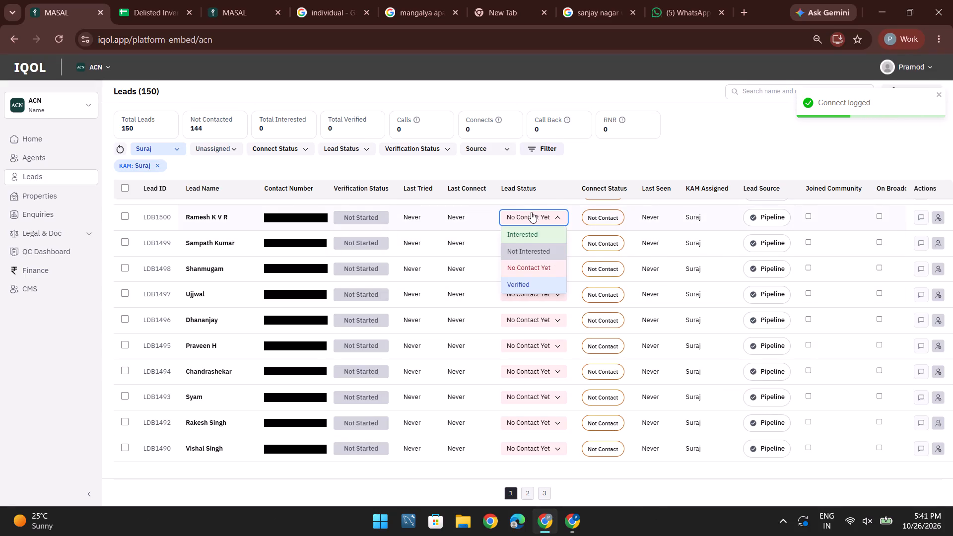
{"action": "left_click", "coordinate": [515, 247]}
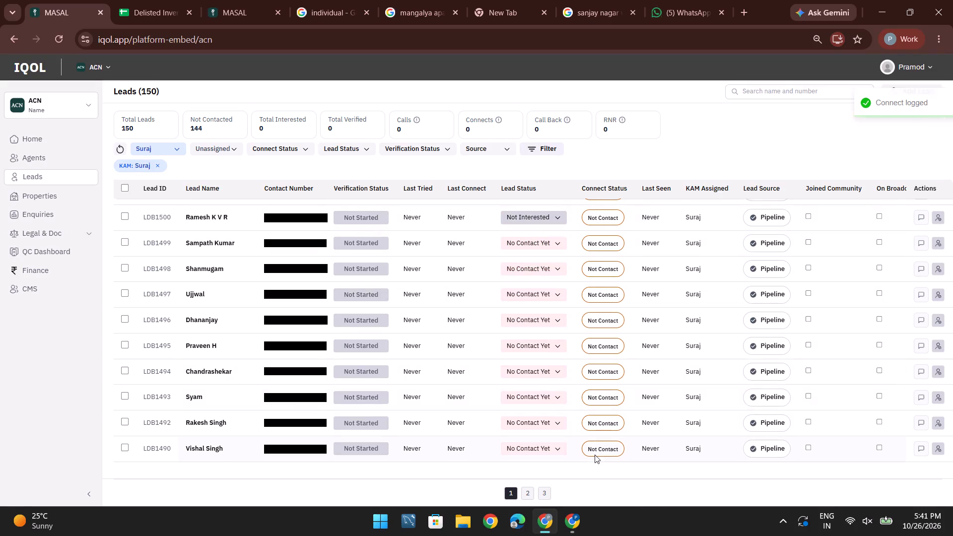
{"action": "scroll", "coordinate": [677, 408], "scroll_direction": "down", "scroll_amount": 1}
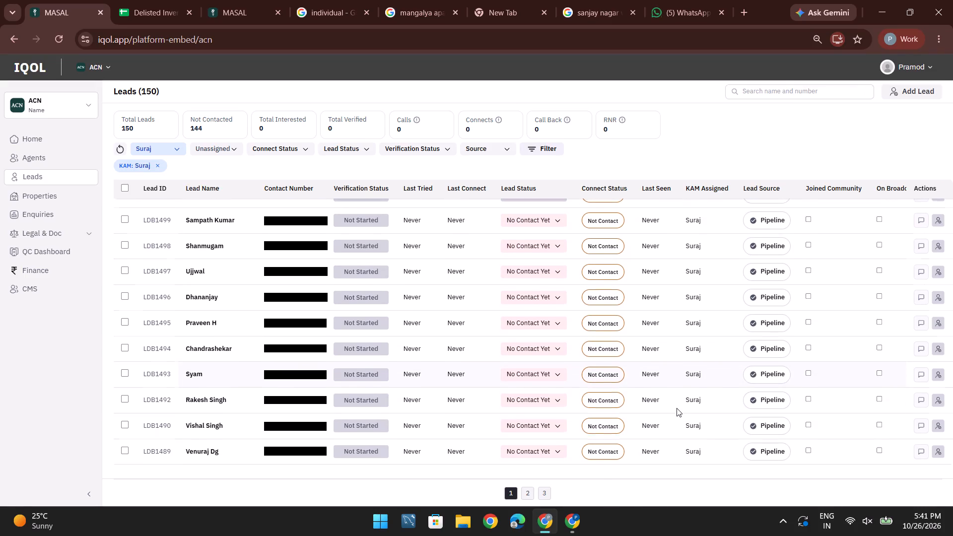
{"action": "left_click", "coordinate": [926, 224]}
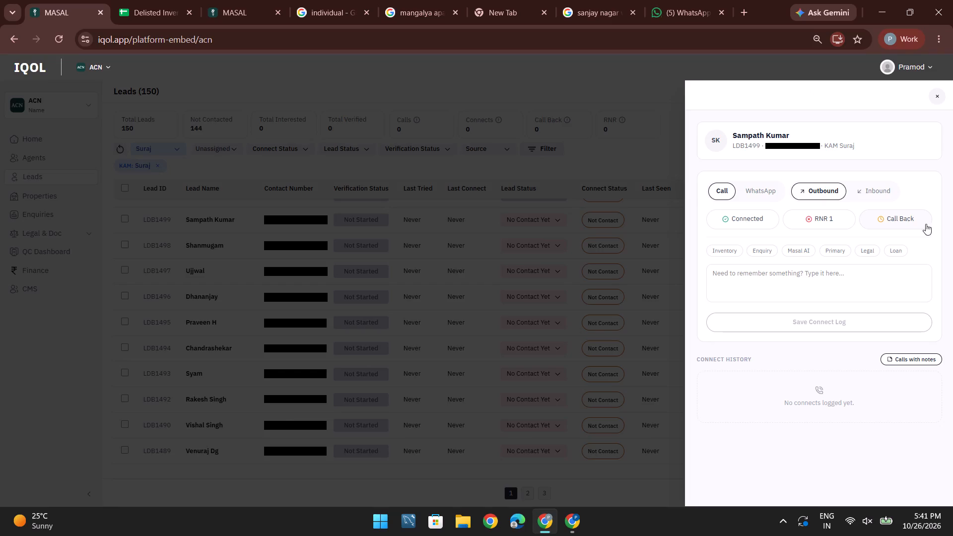
{"action": "left_click", "coordinate": [613, 503]}
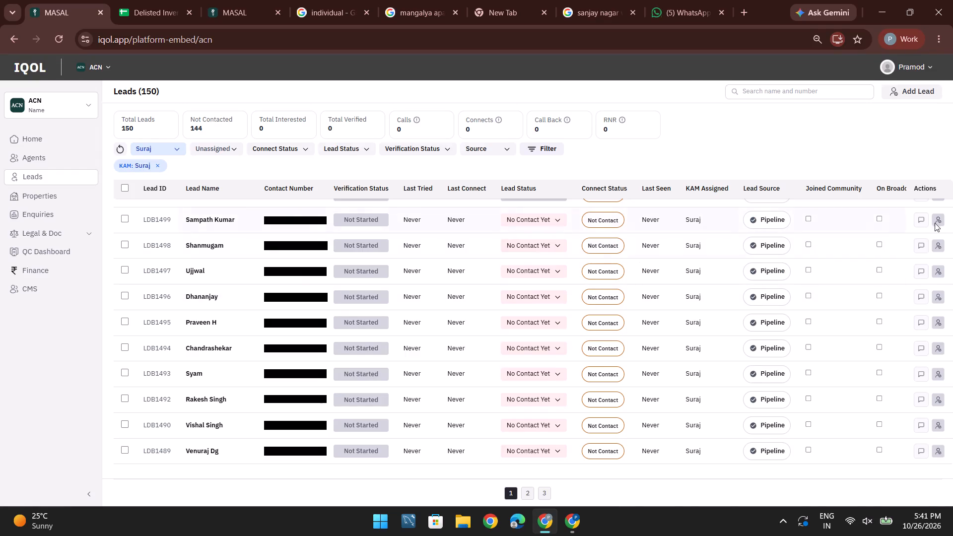
{"action": "left_click", "coordinate": [945, 222]}
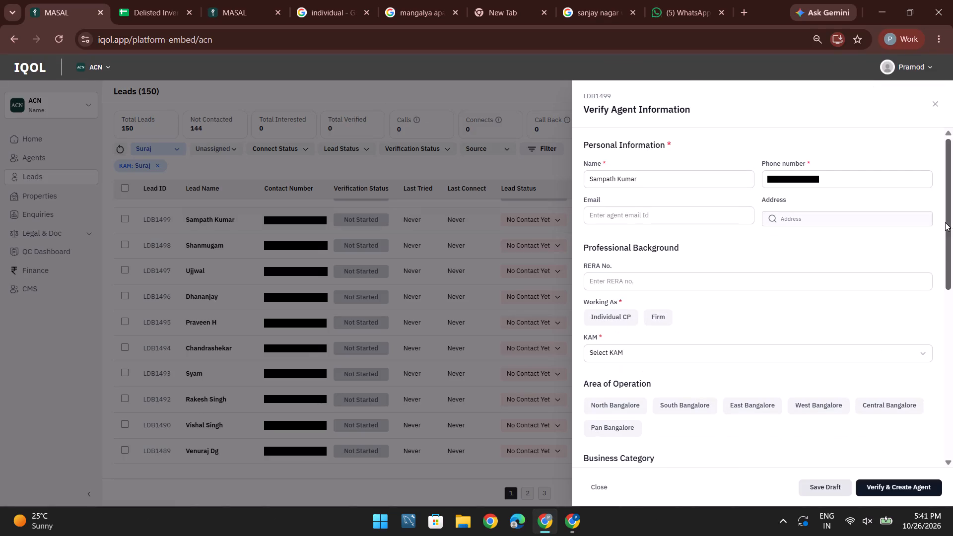
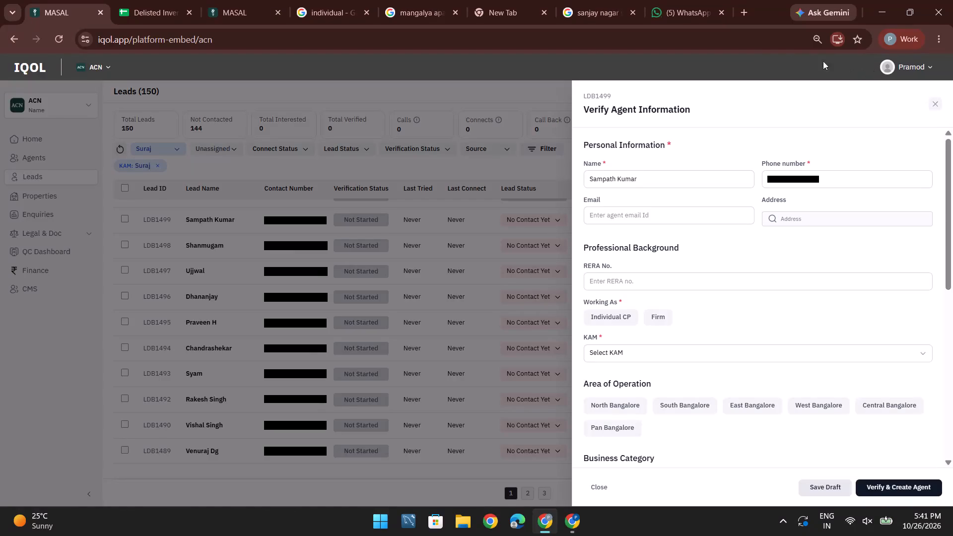
Search the web in a new tab for "what is the ringing time of a call" and refine the query with "india".
{"action": "left_click", "coordinate": [748, 17]}
{"action": "type", "text": "wg"}
{"action": "key", "text": "BackSpace"}
{"action": "type", "text": "hat is ringing time for a"}
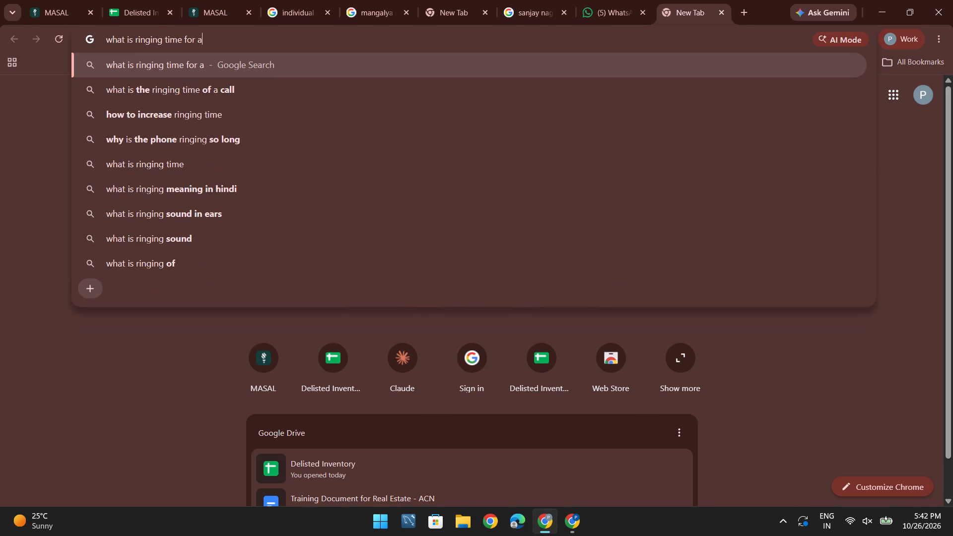
{"action": "key", "text": "Down"}
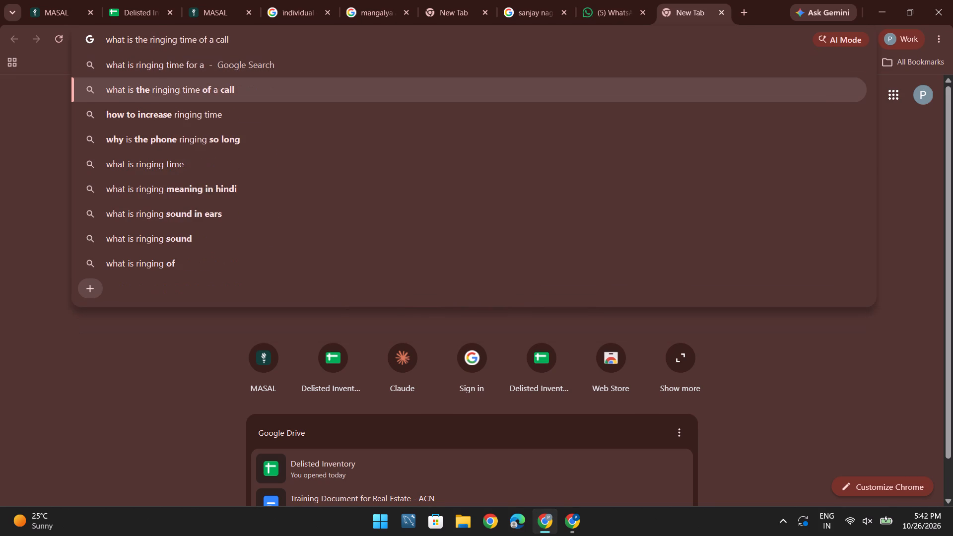
{"action": "key", "text": "Return"}
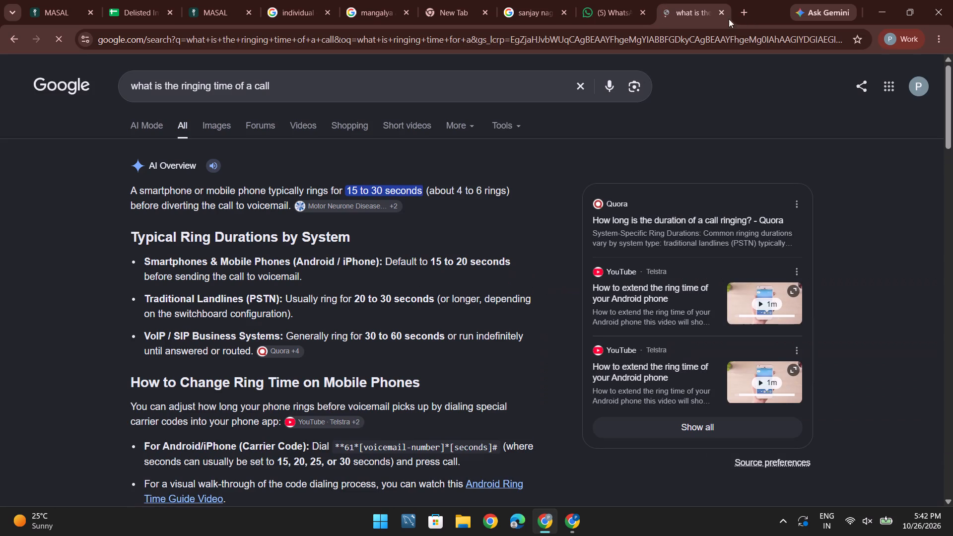
{"action": "left_click", "coordinate": [418, 95]}
{"action": "key", "text": "space"}
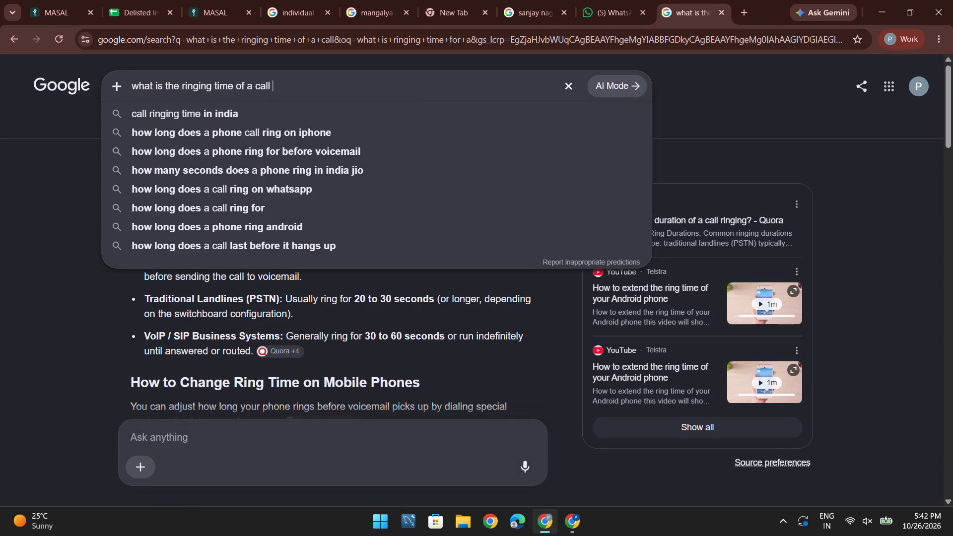
{"action": "type", "text": "india"}
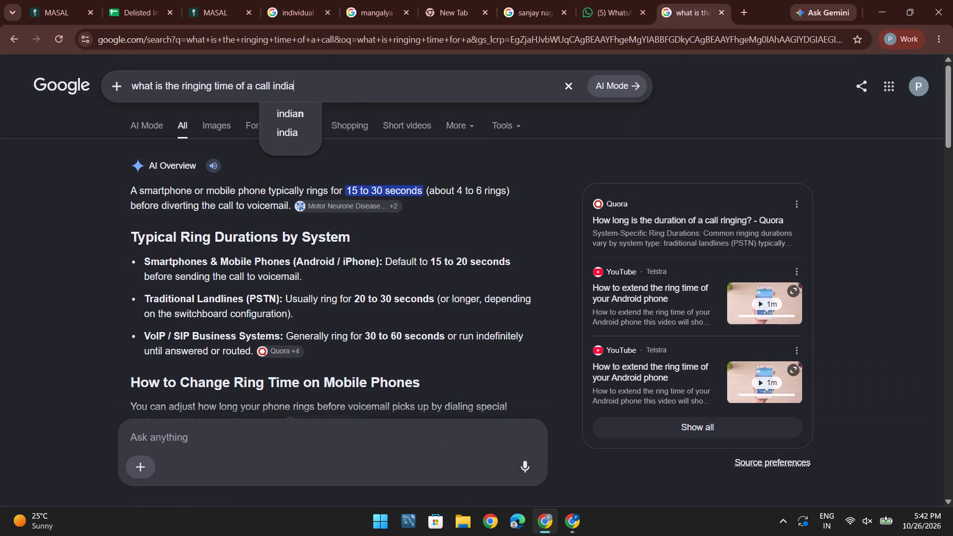
{"action": "key", "text": "Return"}
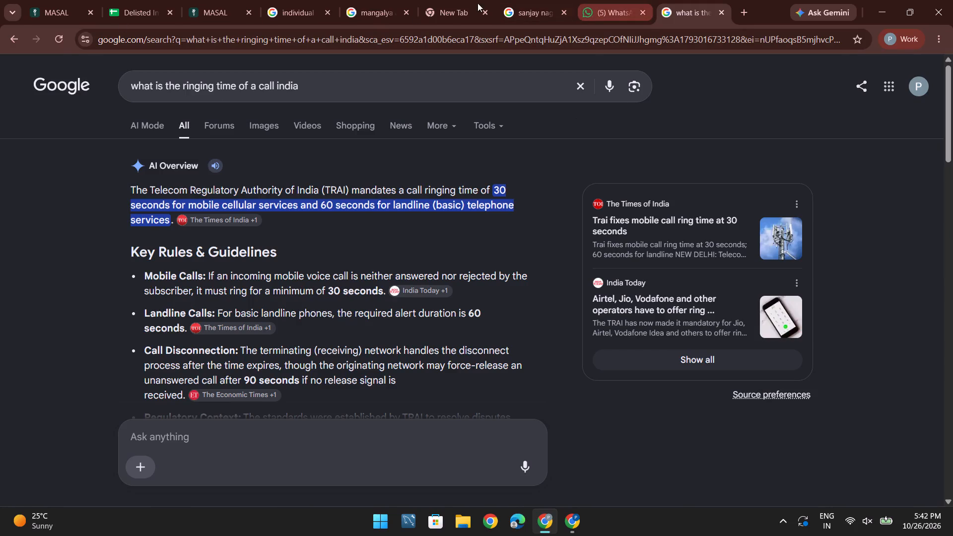
{"action": "left_click", "coordinate": [76, 15]}
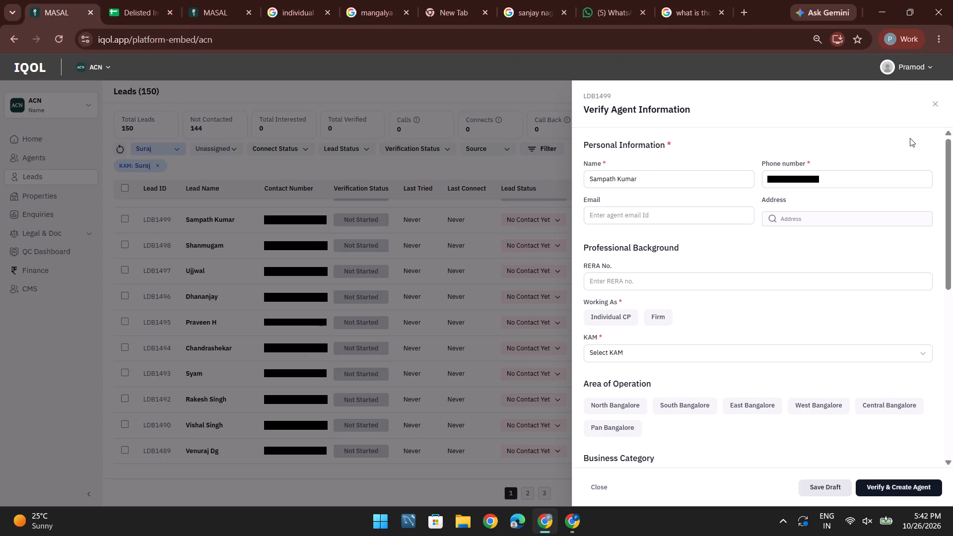
{"action": "left_click", "coordinate": [935, 108]}
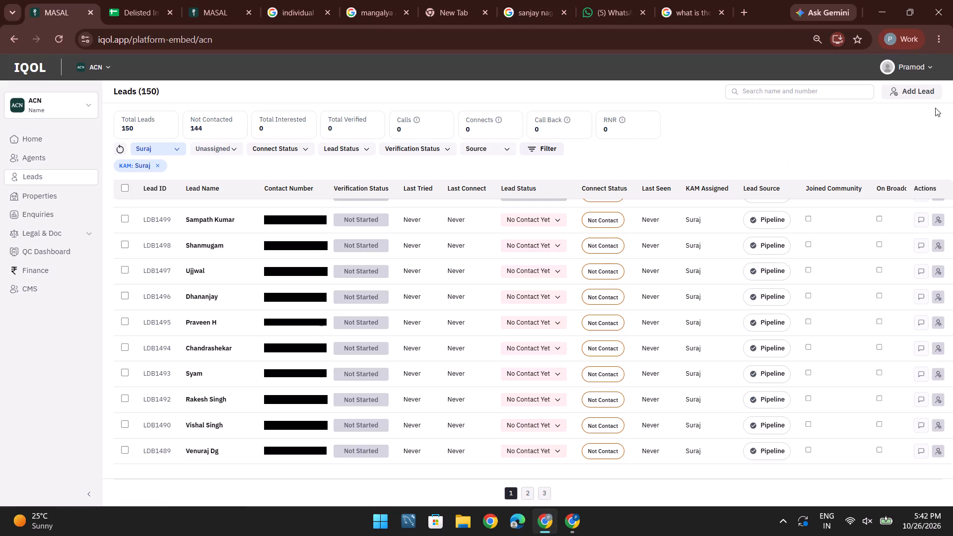
{"action": "left_click", "coordinate": [927, 224]}
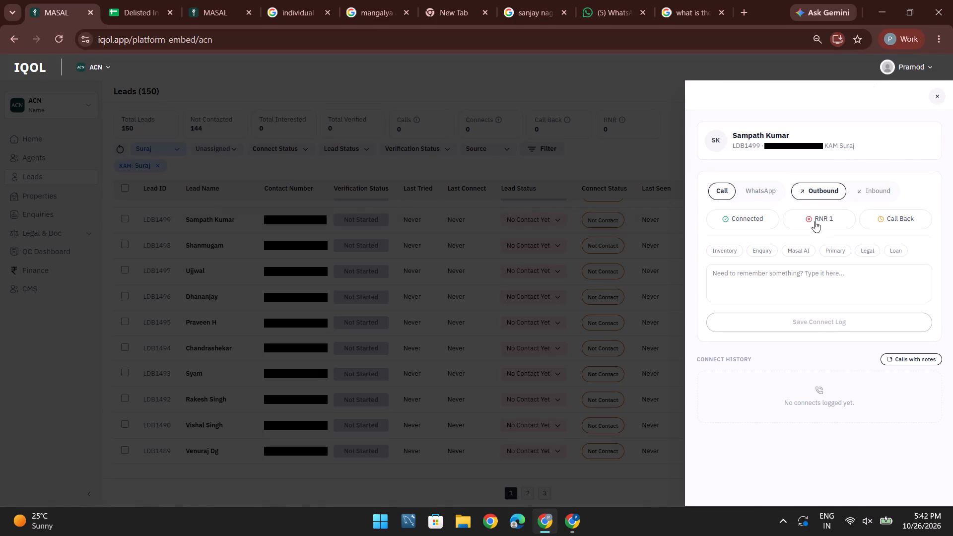
{"action": "left_click", "coordinate": [812, 218]}
{"action": "left_click", "coordinate": [736, 285]}
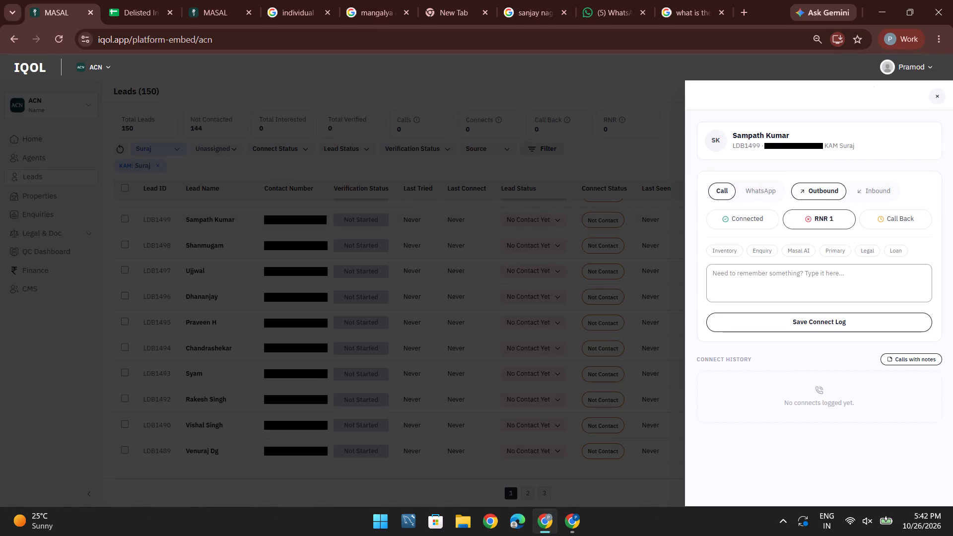
{"action": "type", "text": "rnr"}
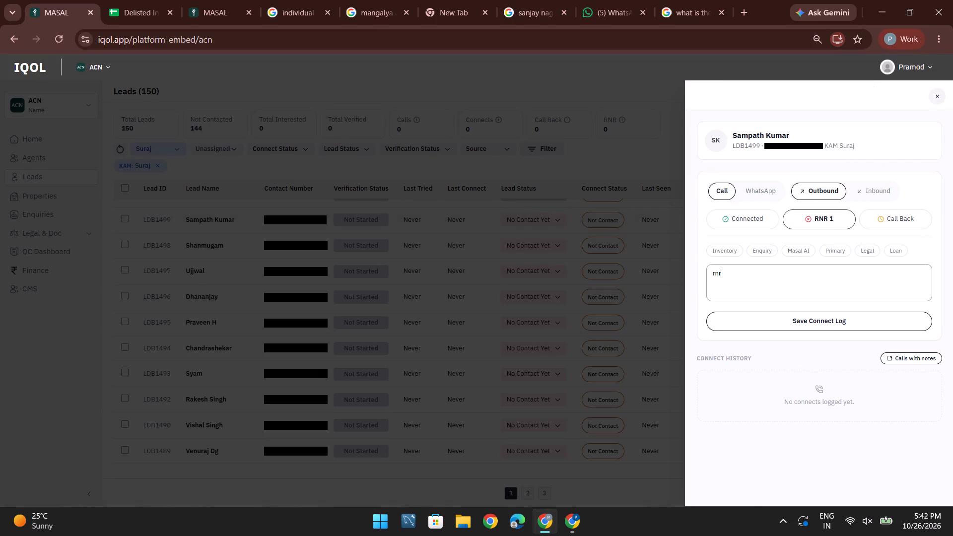
{"action": "left_click", "coordinate": [778, 320]}
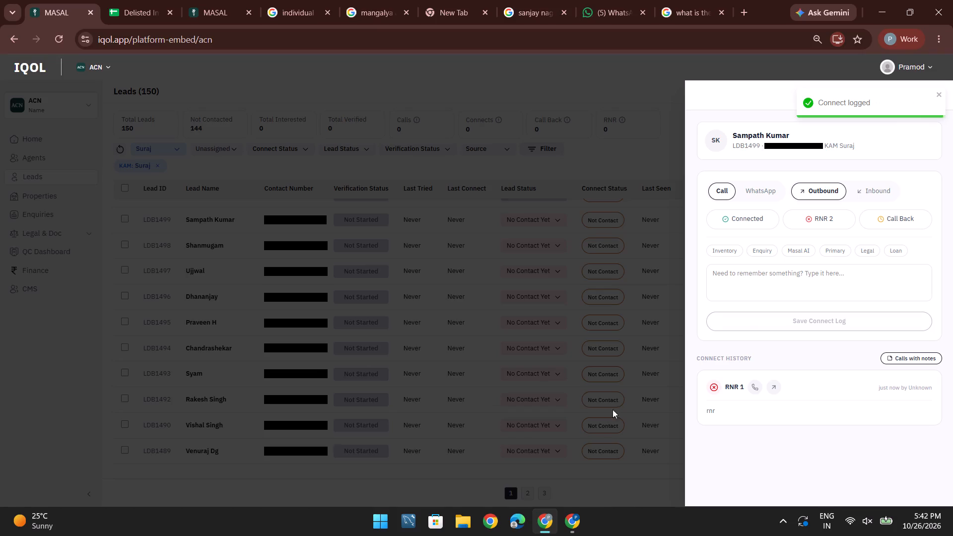
{"action": "left_click", "coordinate": [637, 507]}
{"action": "left_click", "coordinate": [643, 489]}
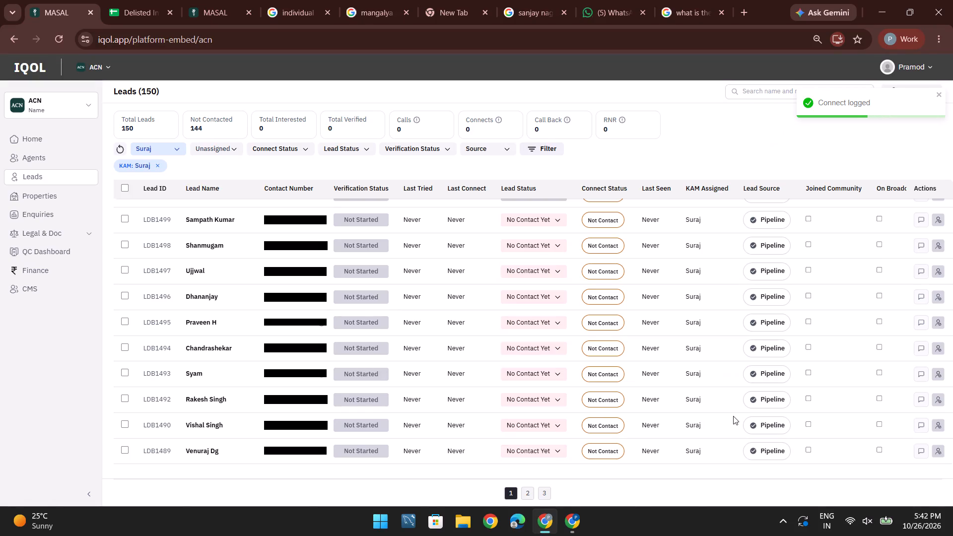
{"action": "scroll", "coordinate": [734, 416], "scroll_direction": "right", "scroll_amount": 1}
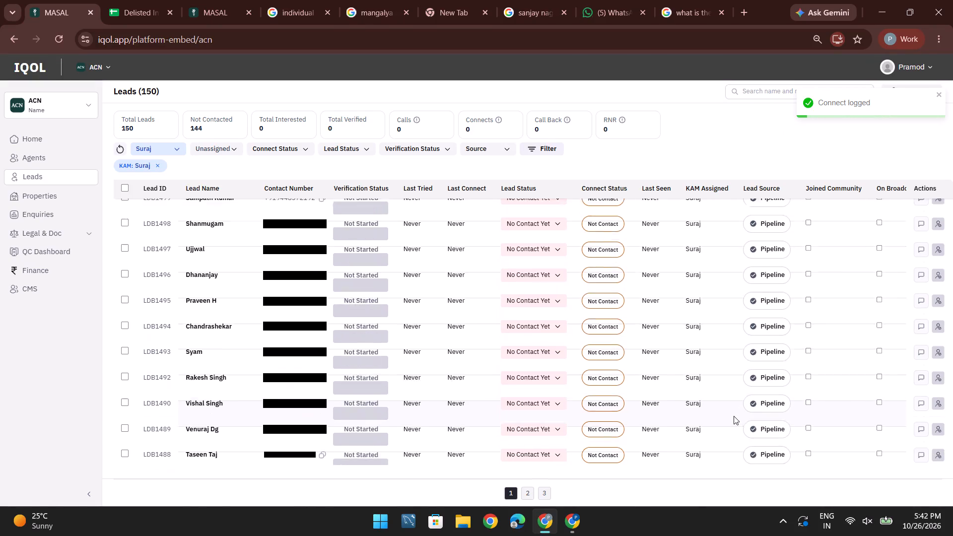
{"action": "scroll", "coordinate": [734, 416], "scroll_direction": "right", "scroll_amount": 1}
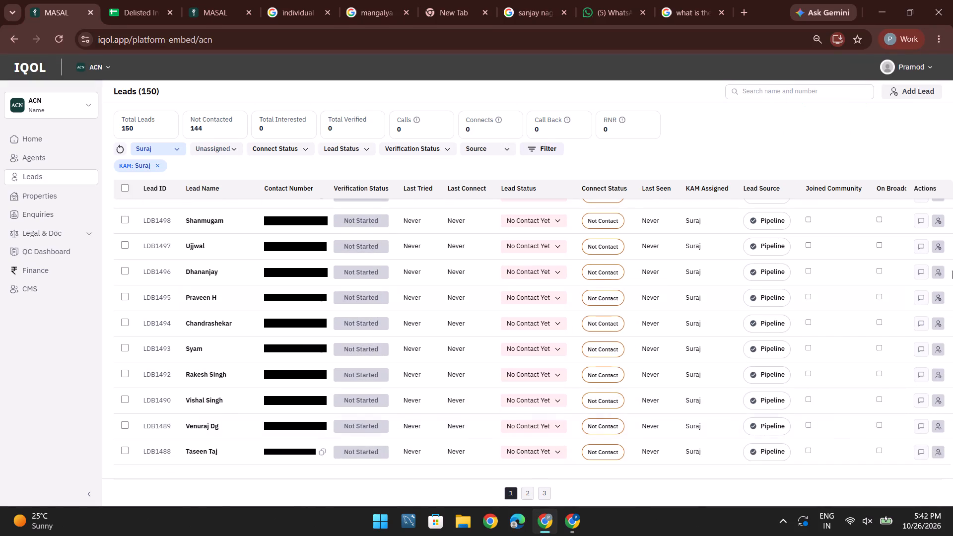
{"action": "left_click", "coordinate": [923, 219]}
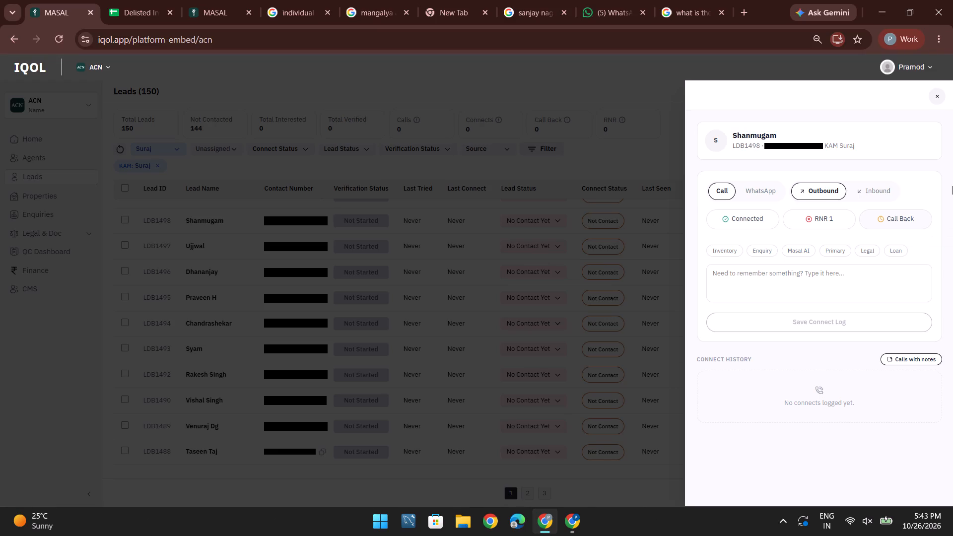
{"action": "left_click", "coordinate": [945, 96]}
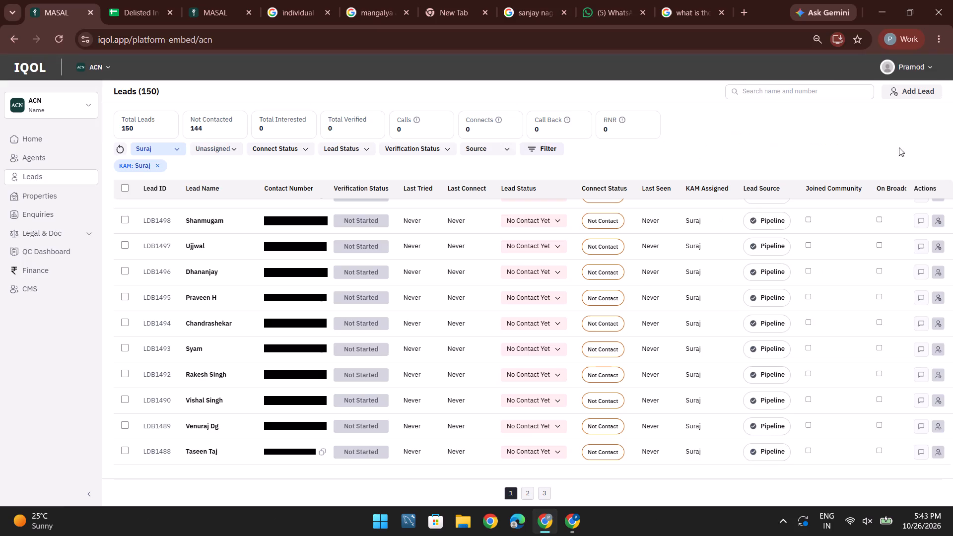
{"action": "left_click", "coordinate": [936, 222]}
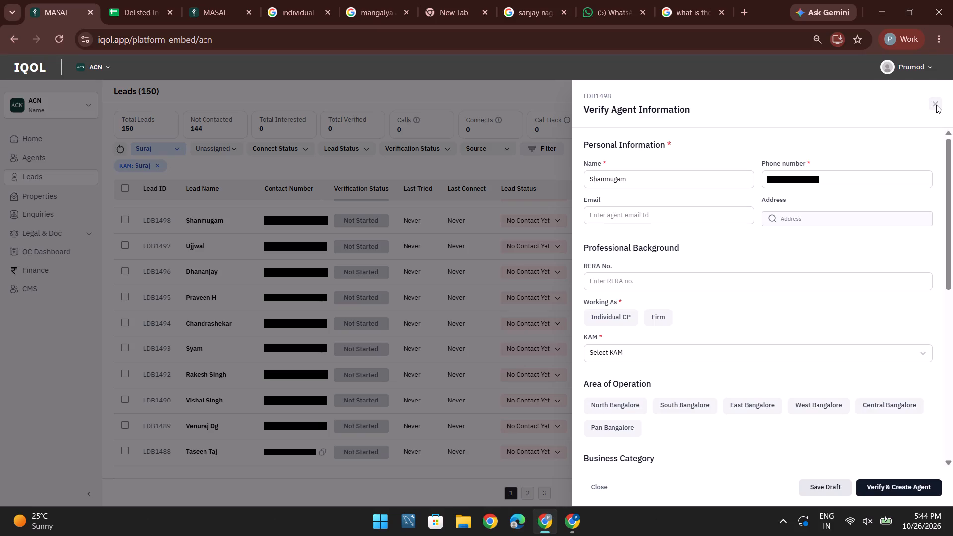
{"action": "left_click", "coordinate": [936, 105]}
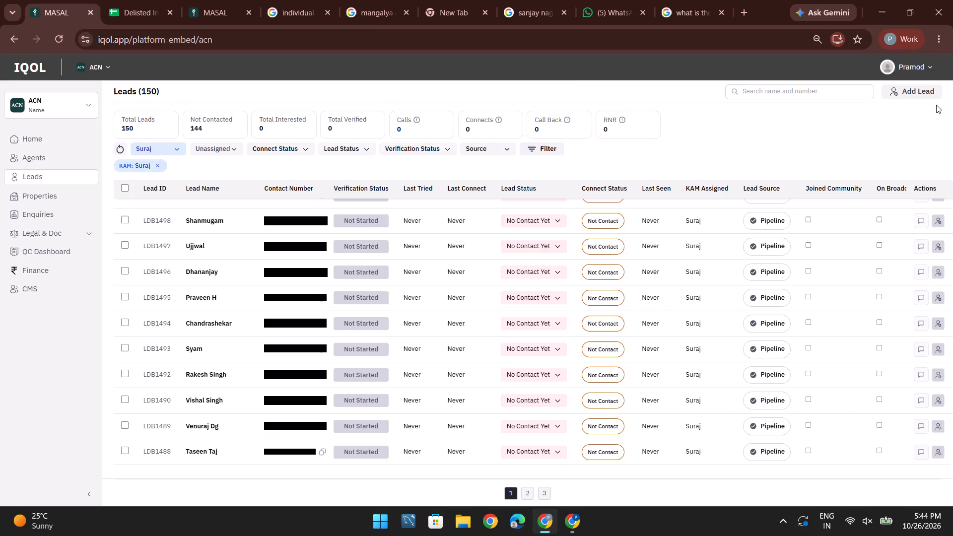
{"action": "left_click", "coordinate": [925, 221]}
{"action": "left_click", "coordinate": [739, 215]}
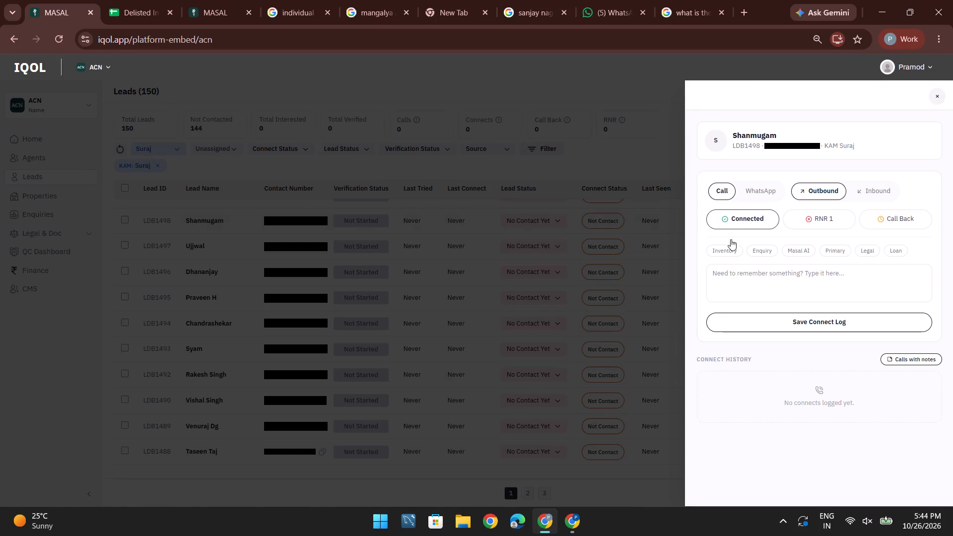
{"action": "left_click", "coordinate": [721, 297]}
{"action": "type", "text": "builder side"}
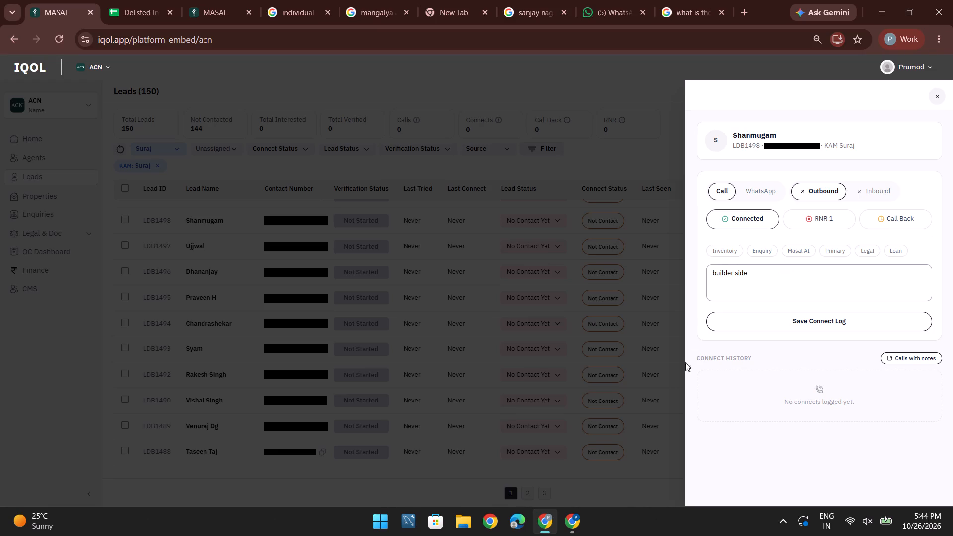
{"action": "left_click", "coordinate": [790, 328]}
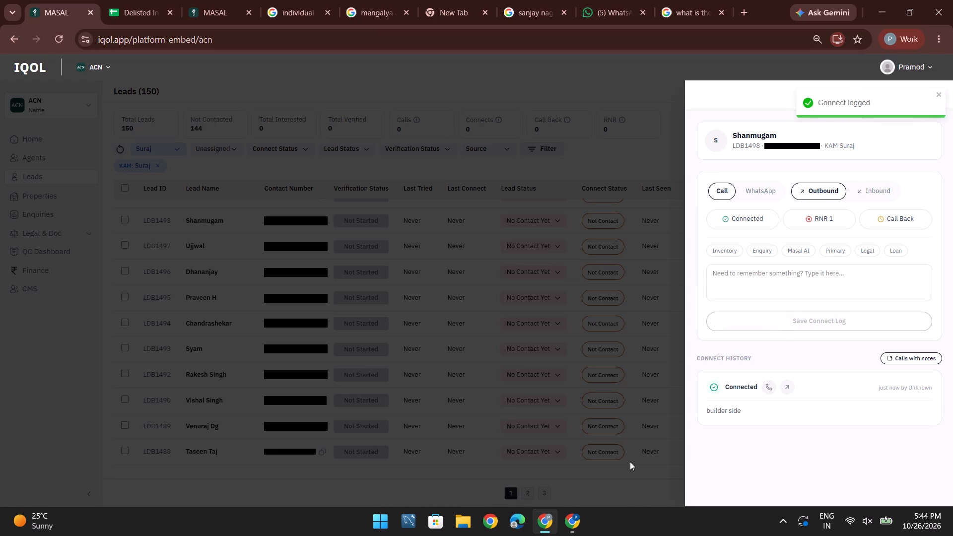
{"action": "left_click", "coordinate": [621, 485]}
{"action": "scroll", "coordinate": [838, 371], "scroll_direction": "right", "scroll_amount": 1}
{"action": "scroll", "coordinate": [665, 375], "scroll_direction": "down", "scroll_amount": 1}
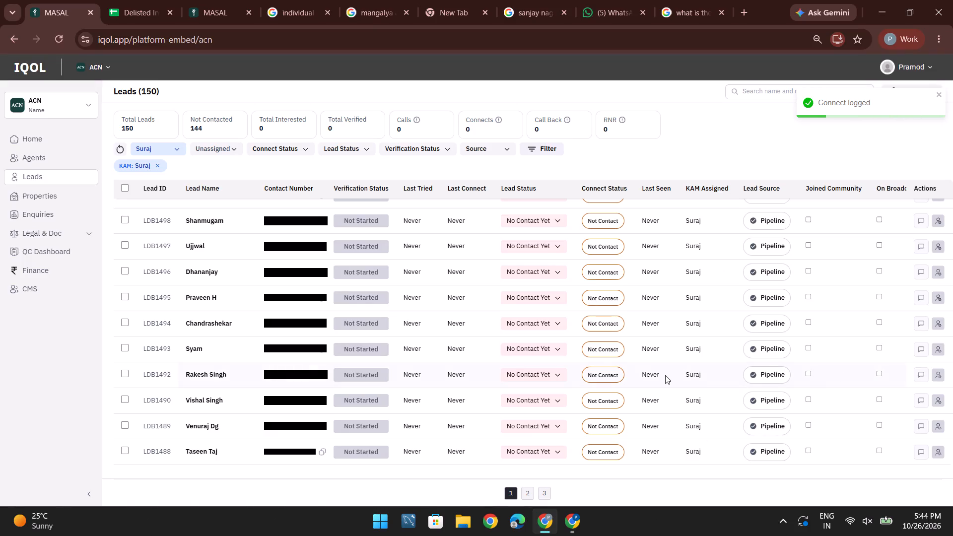
{"action": "scroll", "coordinate": [665, 375], "scroll_direction": "down", "scroll_amount": 1}
{"action": "left_click", "coordinate": [923, 243]}
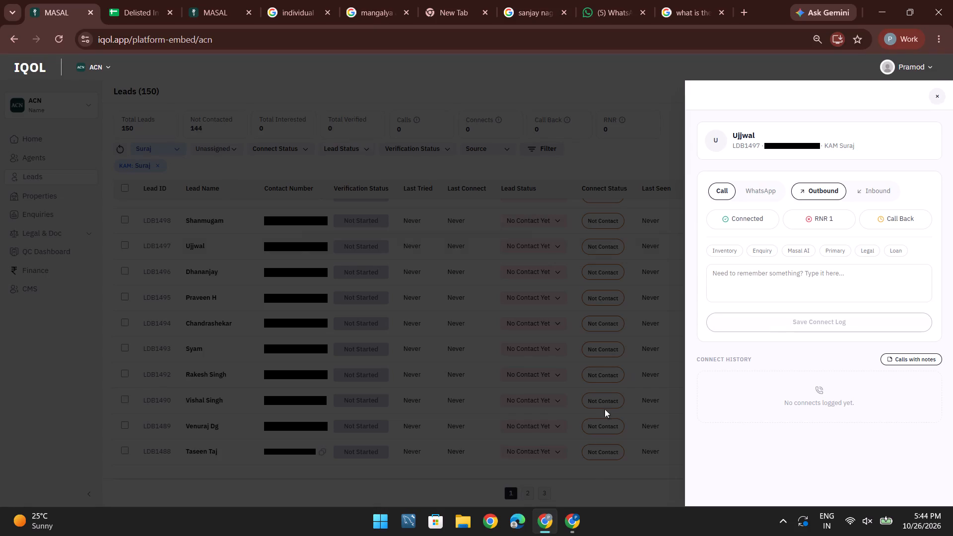
{"action": "left_click", "coordinate": [587, 484]}
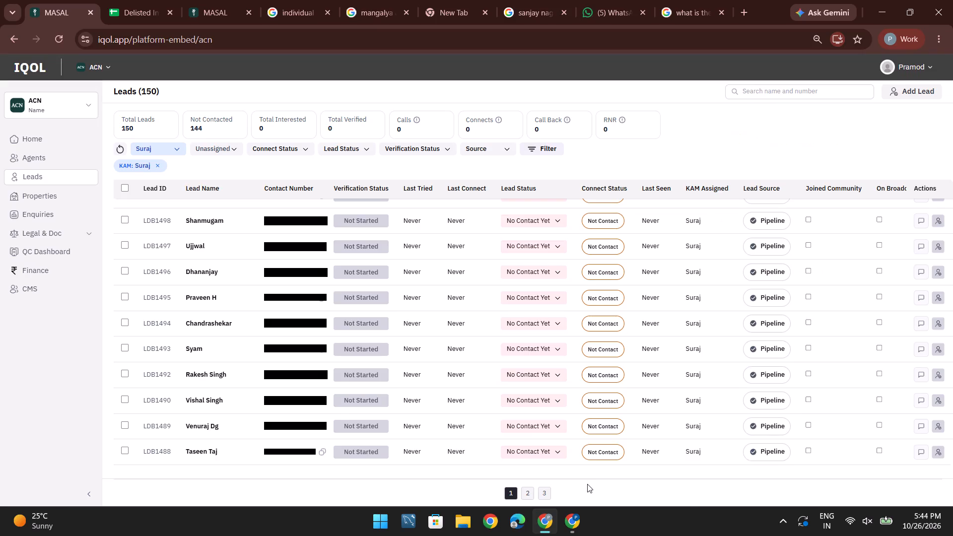
{"action": "left_click", "coordinate": [587, 484]}
{"action": "left_click", "coordinate": [940, 250]}
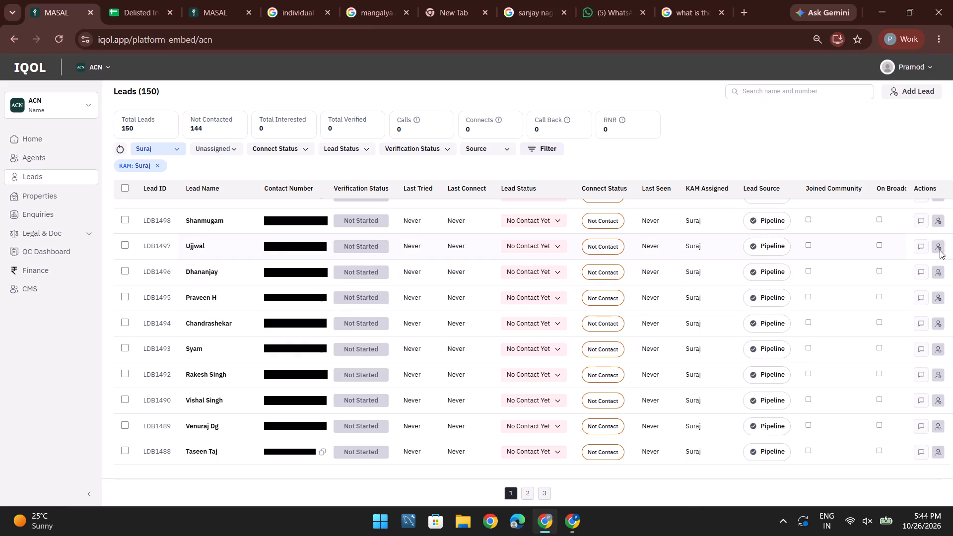
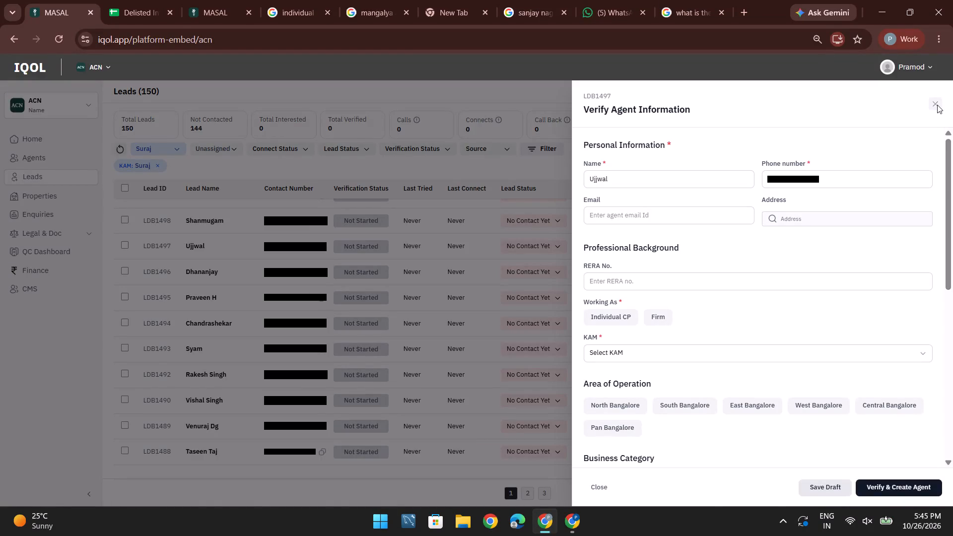
{"action": "left_click", "coordinate": [937, 105]}
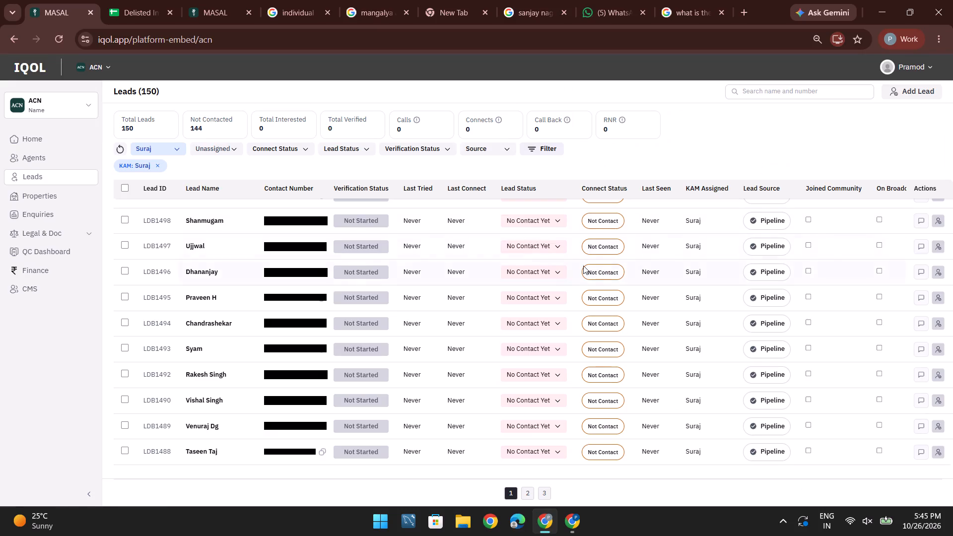
{"action": "left_click", "coordinate": [920, 250]}
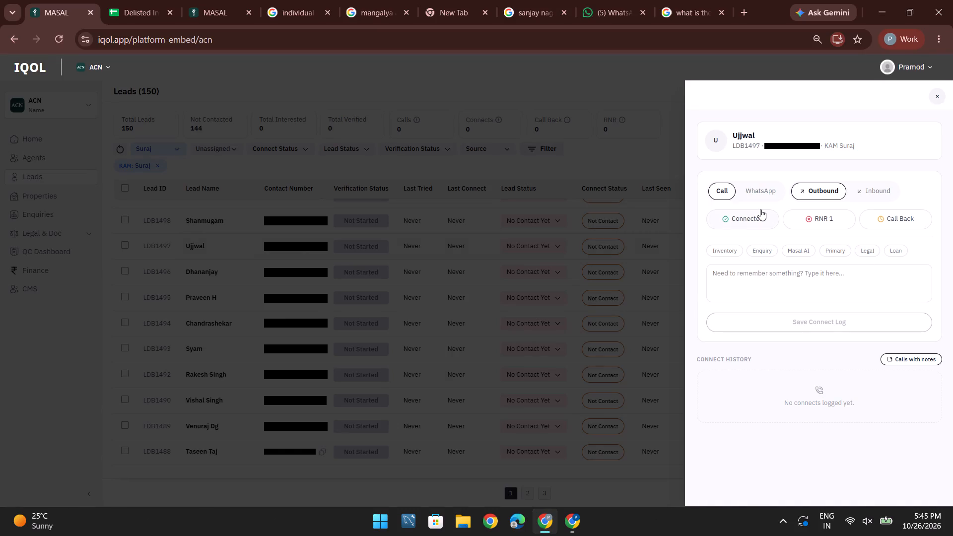
{"action": "left_click", "coordinate": [760, 209]}
{"action": "left_click", "coordinate": [740, 289]}
{"action": "type", "text": "not a"}
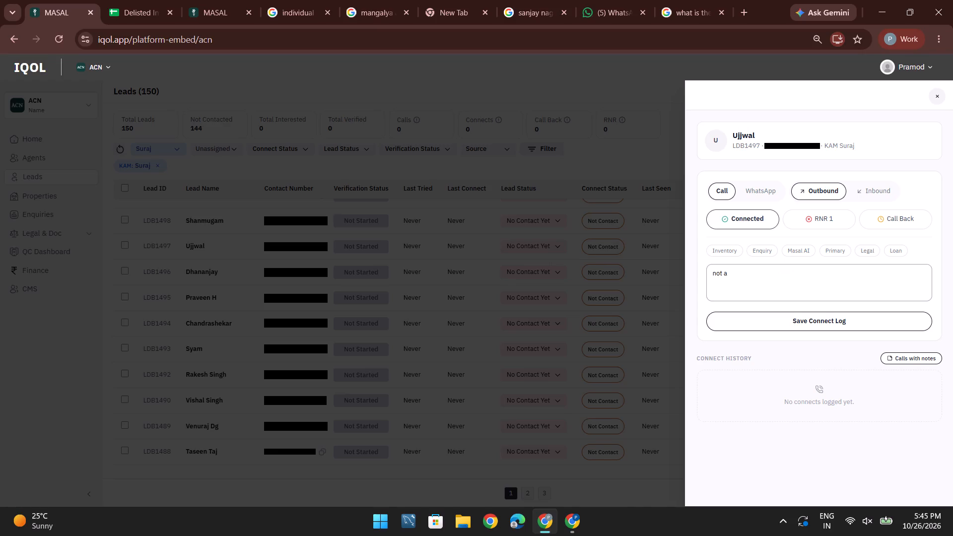
{"action": "type", "text": "n agent"}
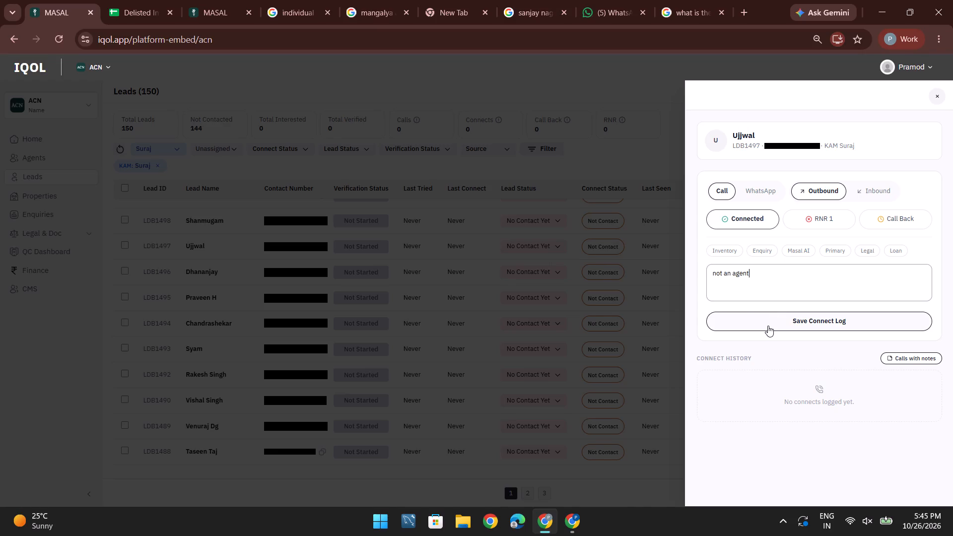
{"action": "left_click", "coordinate": [768, 326]}
{"action": "left_click", "coordinate": [620, 487]}
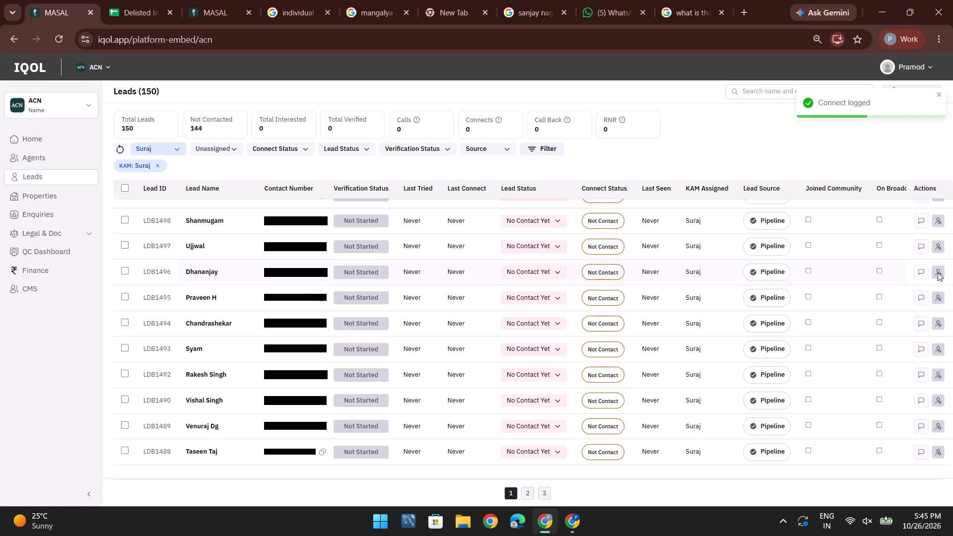
{"action": "left_click", "coordinate": [938, 272]}
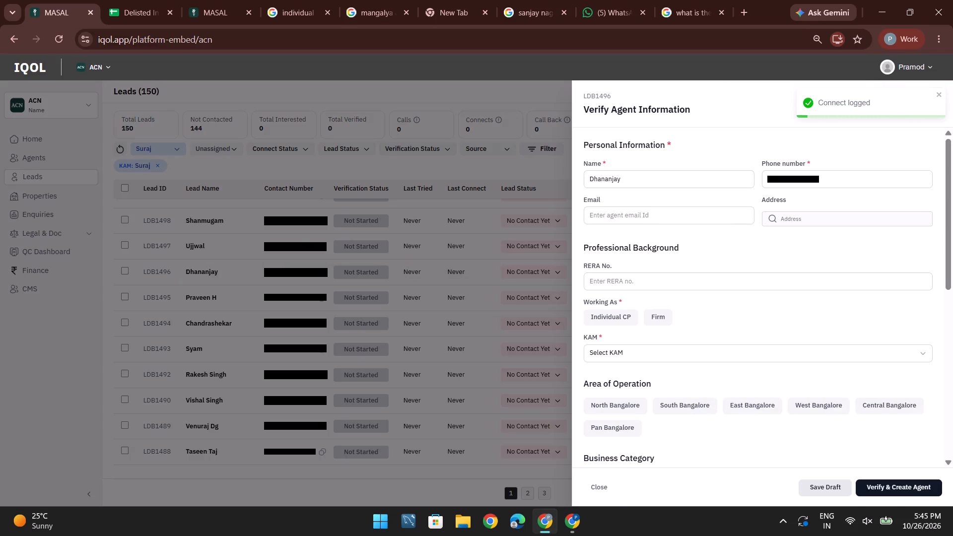
{"action": "left_click", "coordinate": [435, 499]}
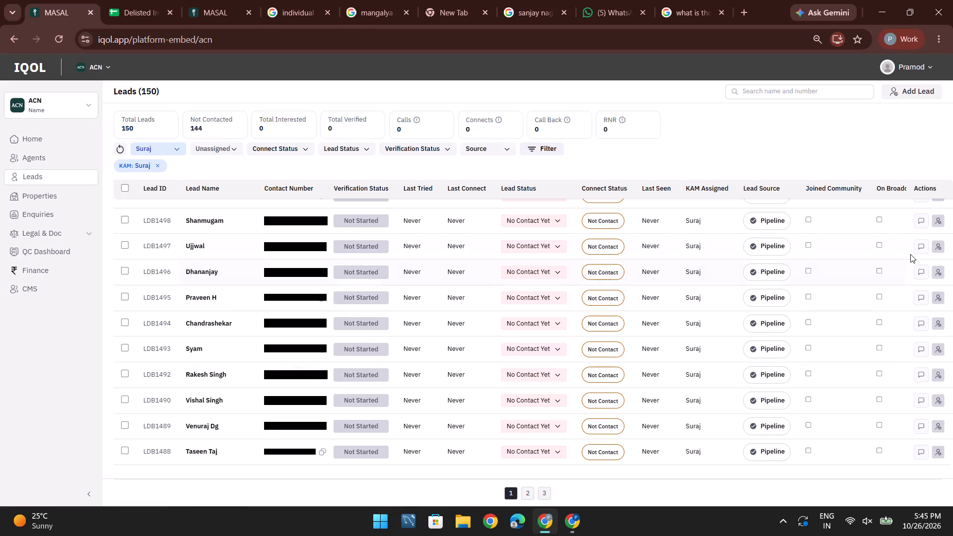
{"action": "left_click", "coordinate": [921, 273]}
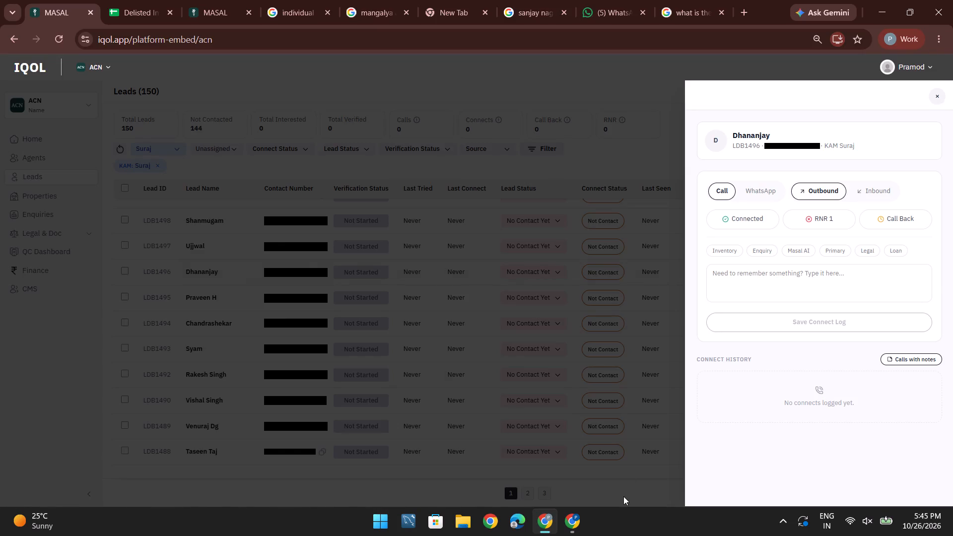
{"action": "left_click", "coordinate": [623, 496]}
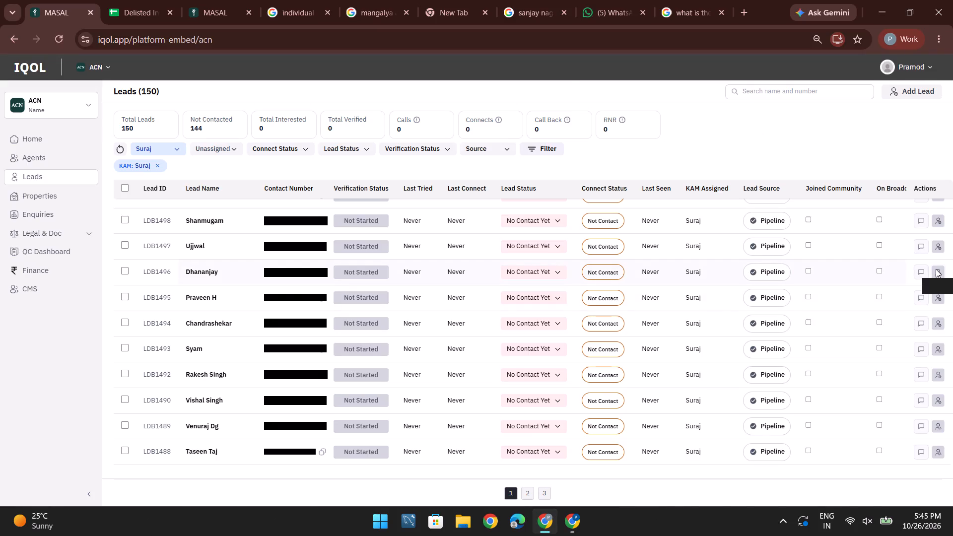
{"action": "left_click", "coordinate": [936, 269]}
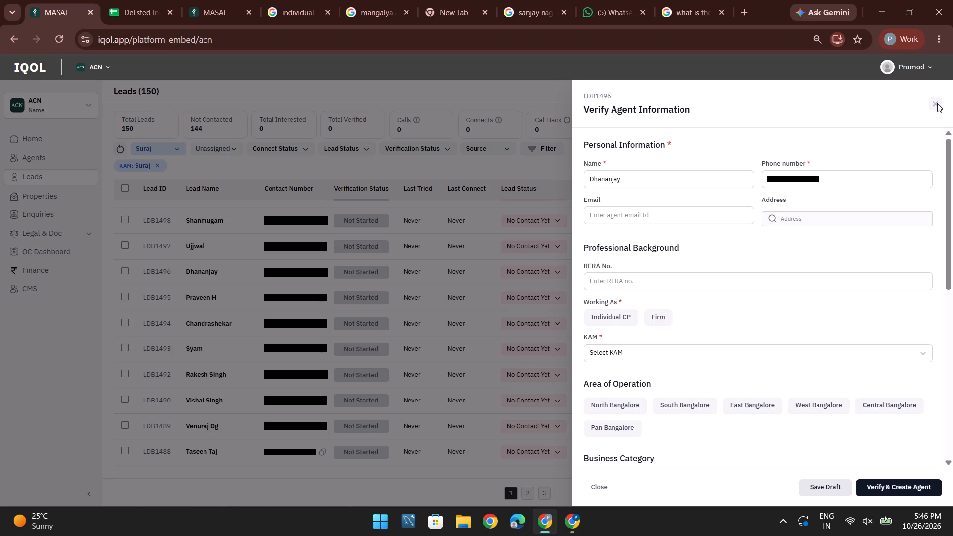
{"action": "left_click", "coordinate": [937, 103]}
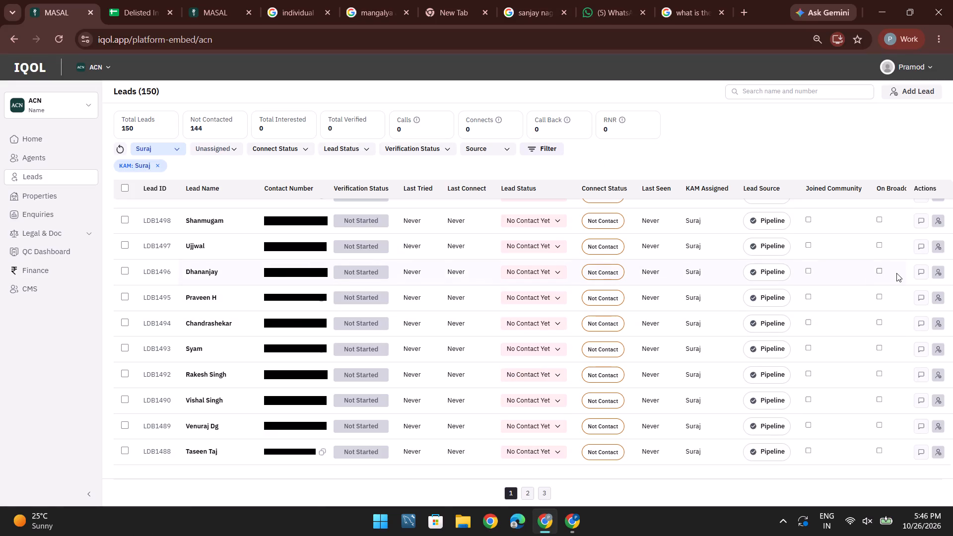
{"action": "left_click", "coordinate": [928, 269]}
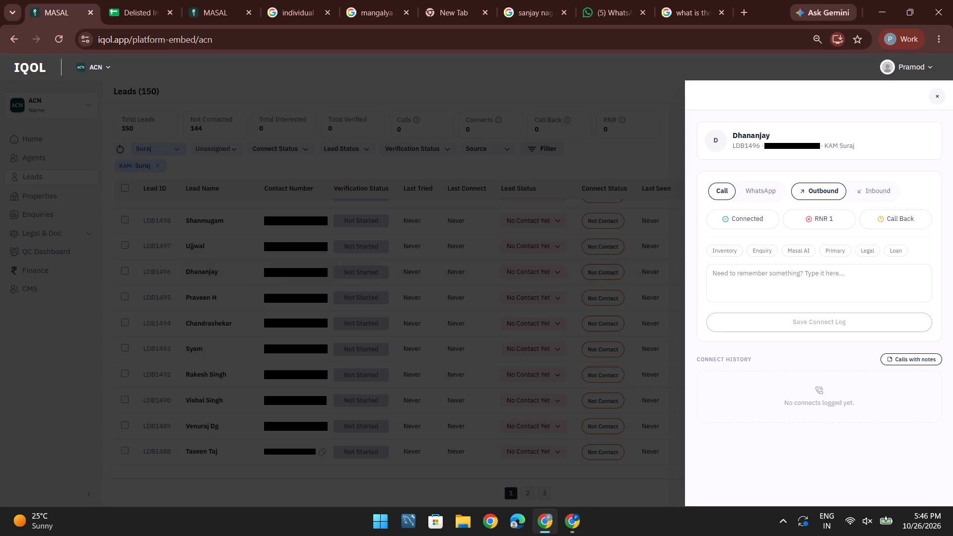
{"action": "left_click", "coordinate": [826, 223]}
{"action": "left_click", "coordinate": [776, 266]}
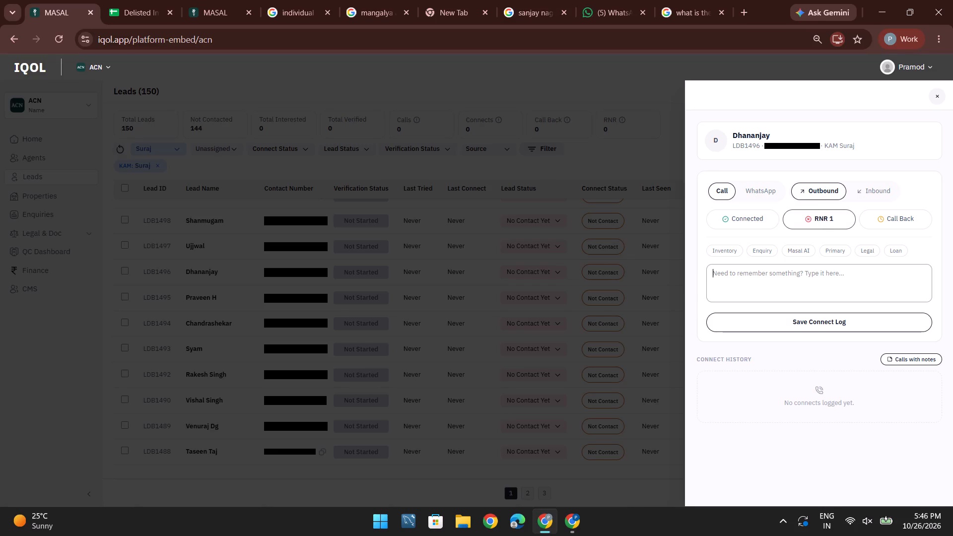
{"action": "type", "text": "numb"}
{"action": "type", "text": "er does not exists"}
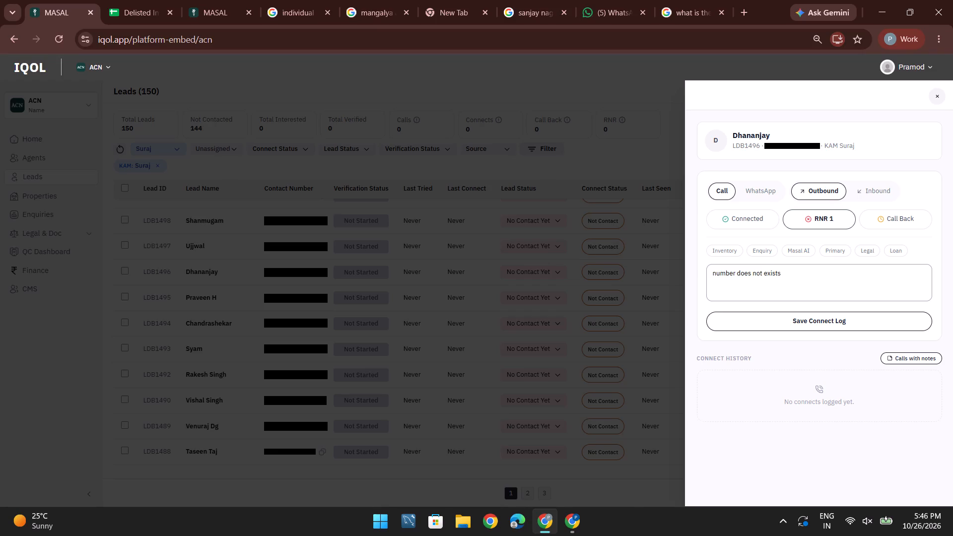
{"action": "left_click", "coordinate": [780, 325]}
{"action": "left_click", "coordinate": [622, 483]}
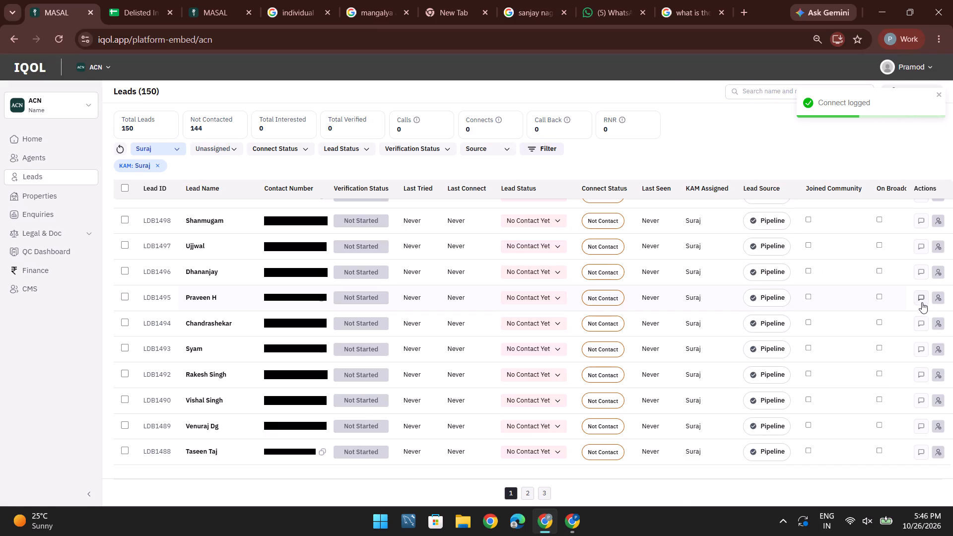
{"action": "left_click", "coordinate": [922, 302]}
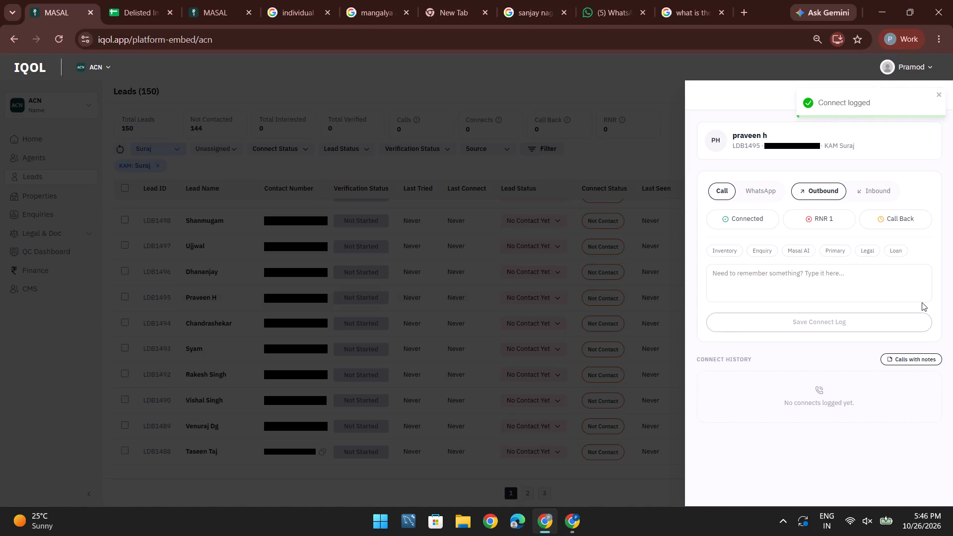
{"action": "left_click", "coordinate": [644, 478]}
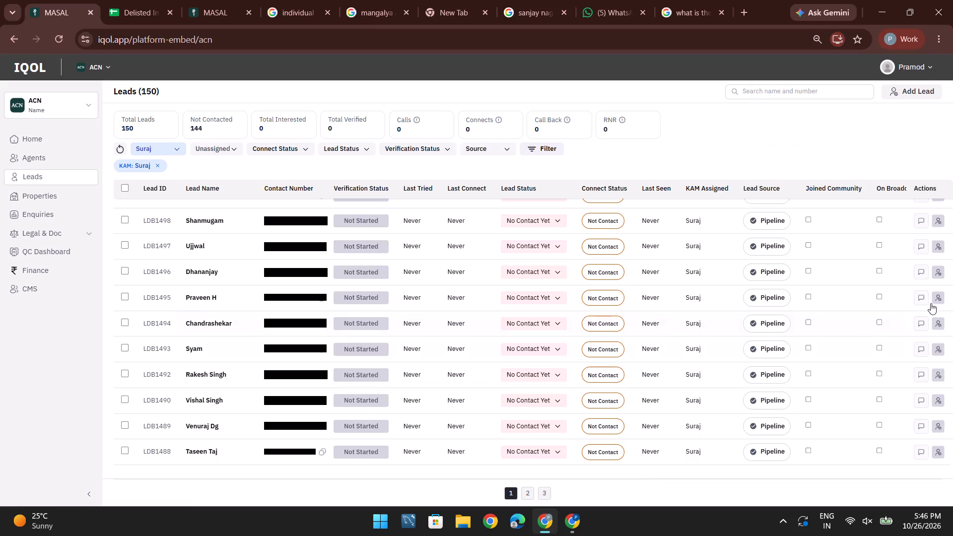
{"action": "left_click", "coordinate": [936, 297]}
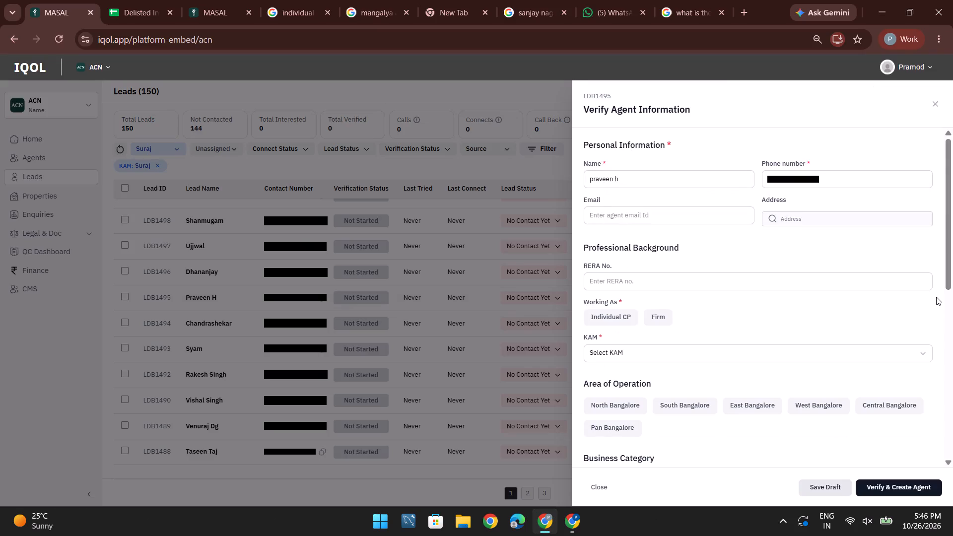
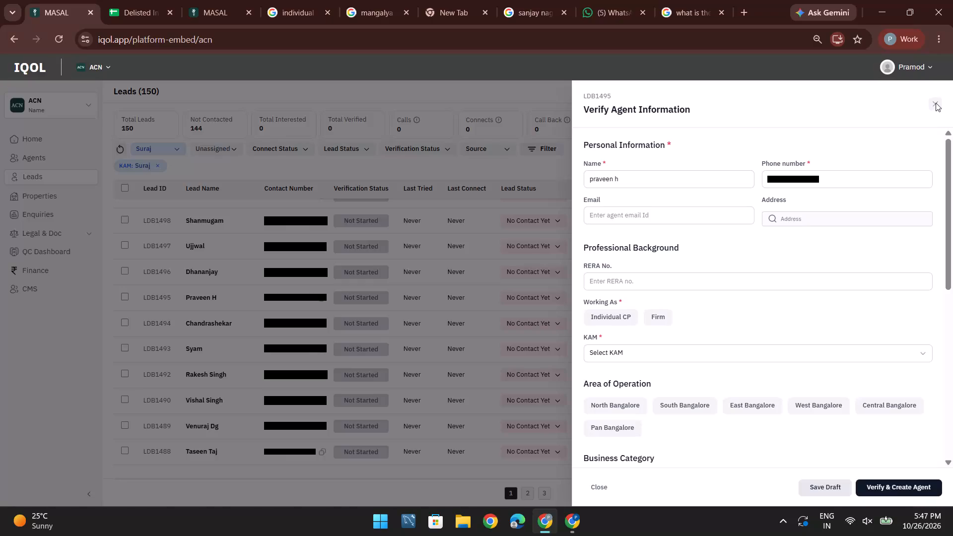
{"action": "left_click", "coordinate": [936, 103]}
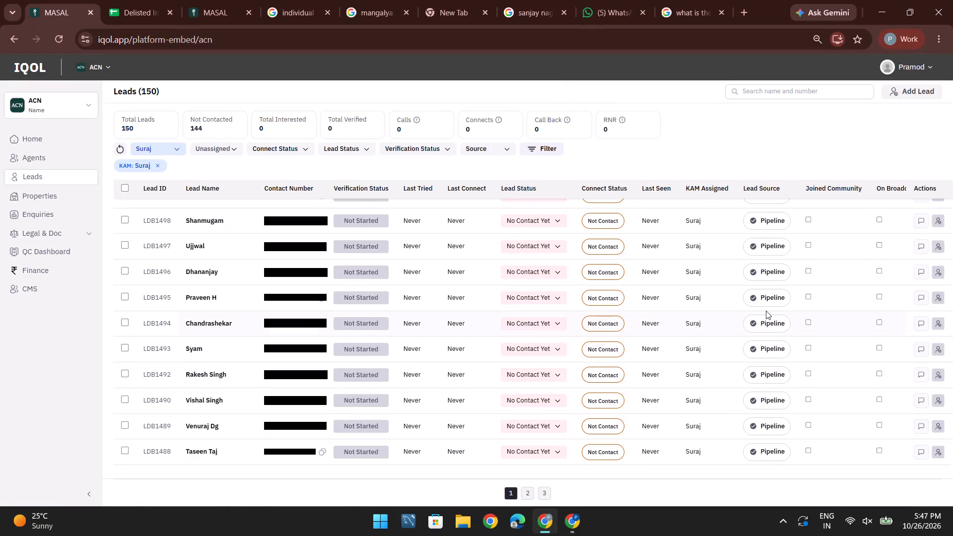
{"action": "left_click", "coordinate": [916, 299]}
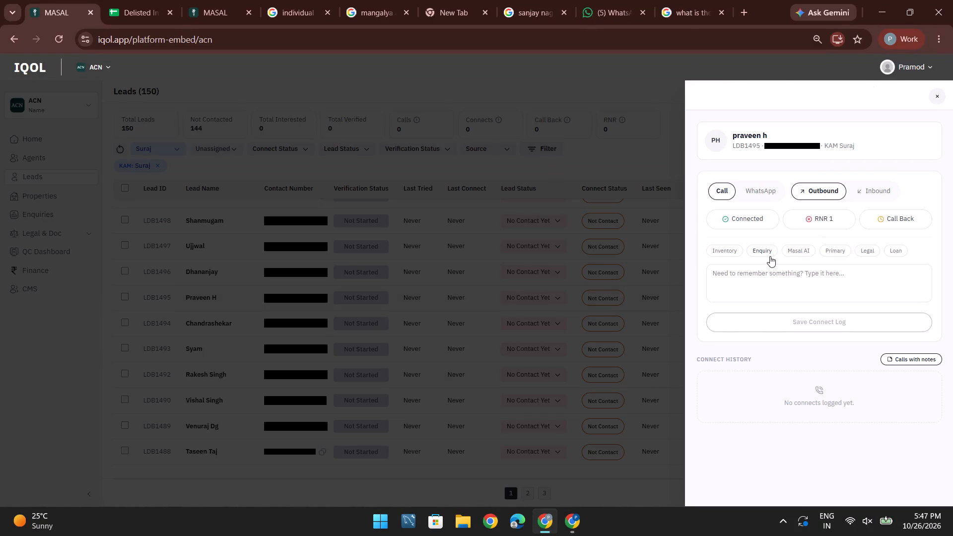
{"action": "left_click", "coordinate": [814, 214]}
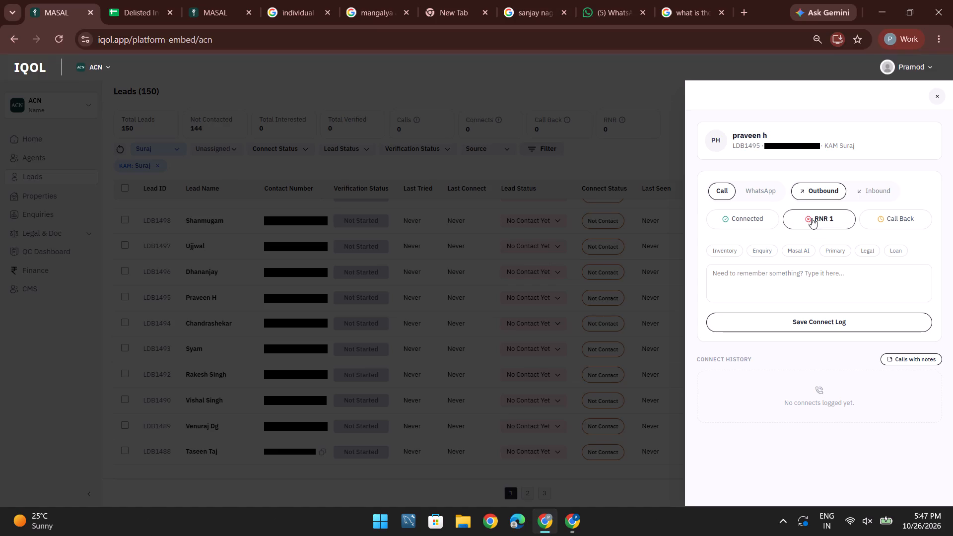
{"action": "left_click", "coordinate": [764, 271]}
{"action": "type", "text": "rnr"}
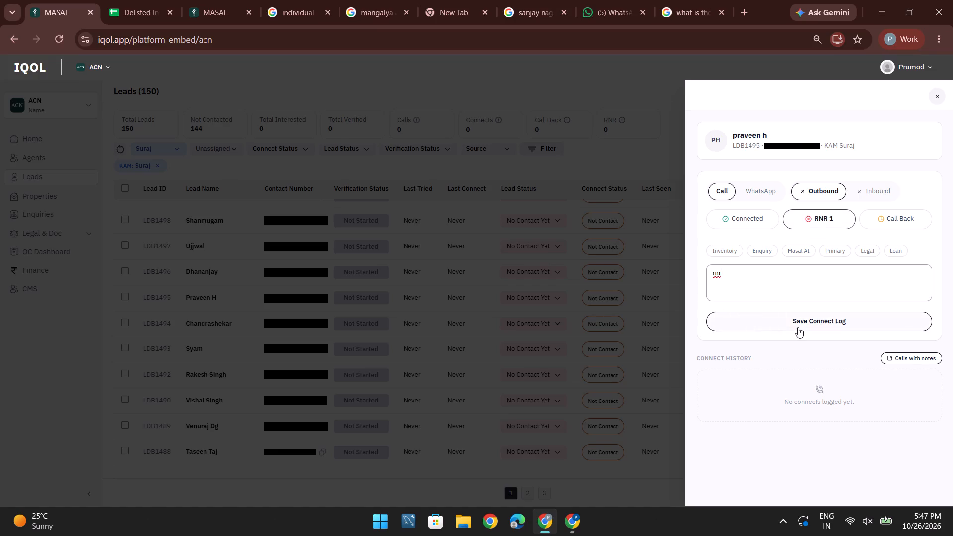
{"action": "left_click", "coordinate": [798, 327]}
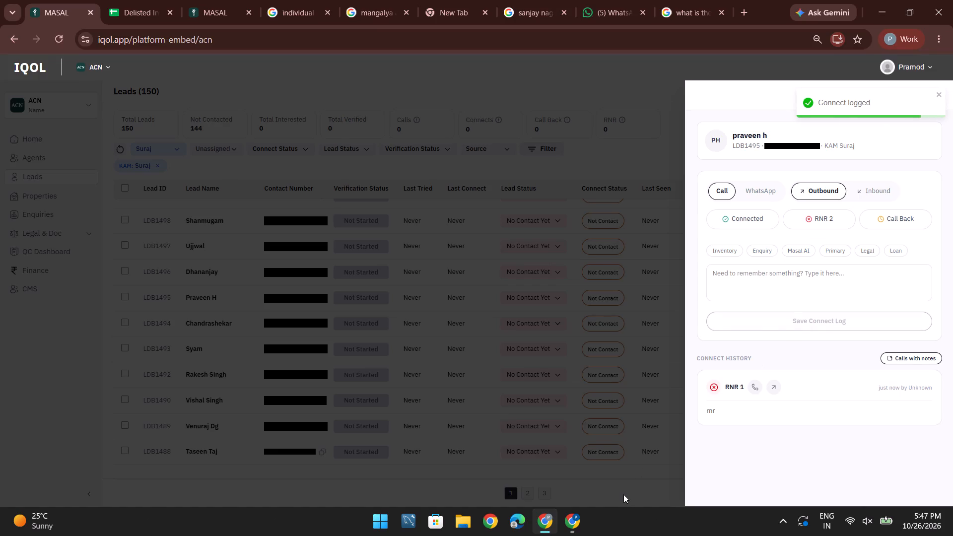
{"action": "left_click", "coordinate": [623, 494]}
{"action": "left_click", "coordinate": [920, 320]}
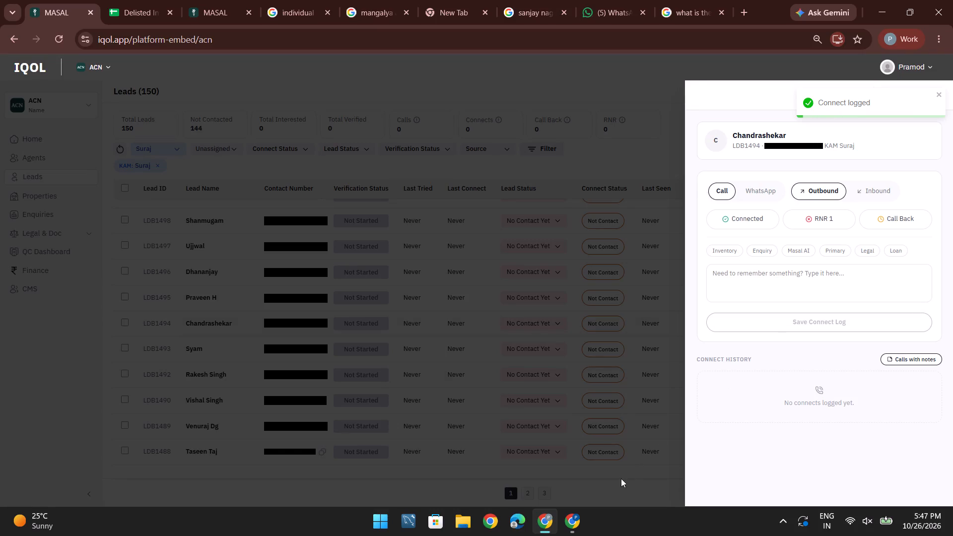
{"action": "left_click", "coordinate": [613, 489]}
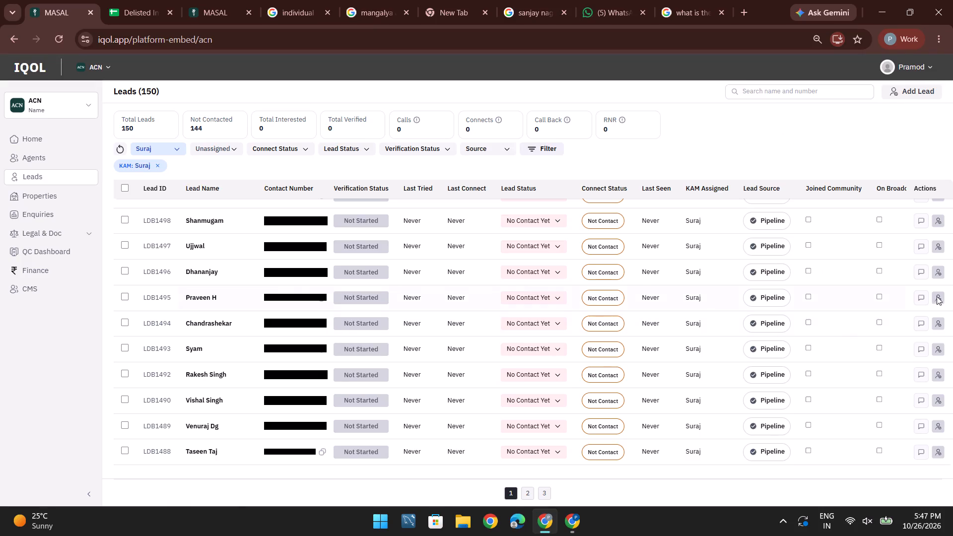
{"action": "left_click", "coordinate": [936, 324]}
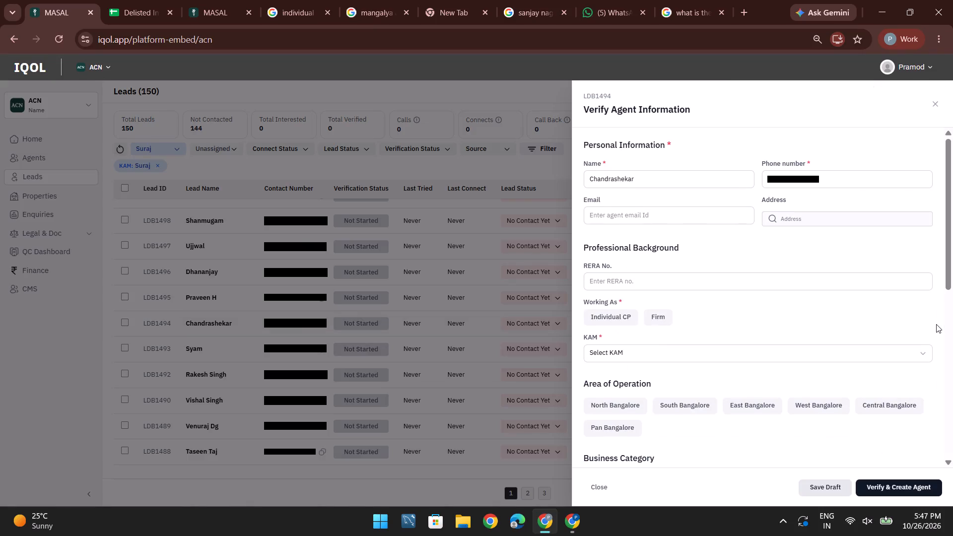